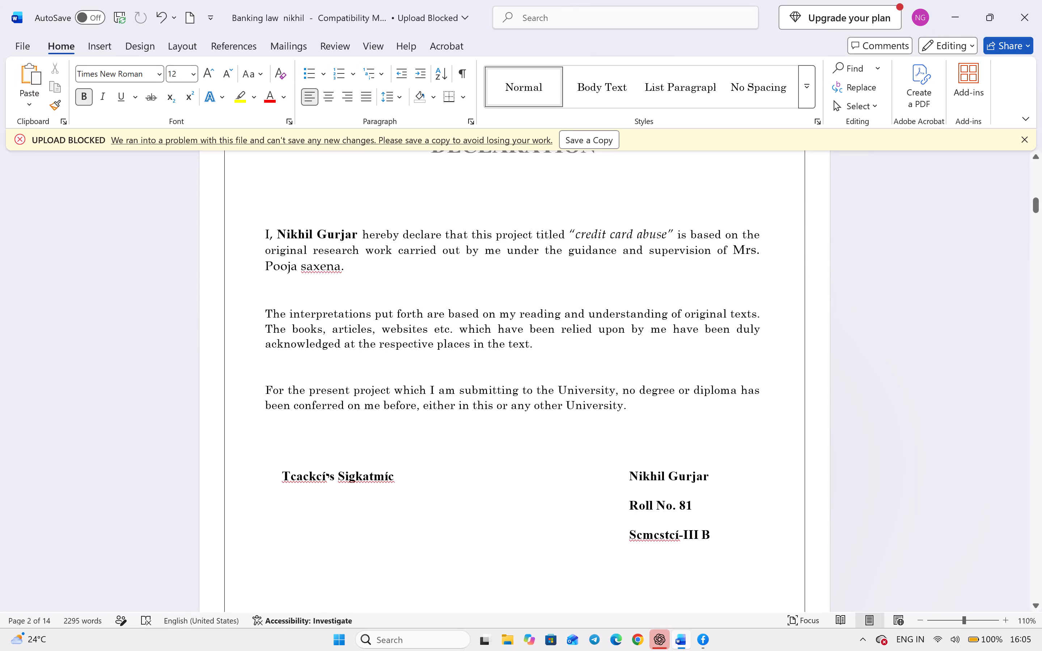
Correct the garbled second word of the teacher's signature label below the declaration so it reads "Signature".
scroll(496, 493, right, 1)
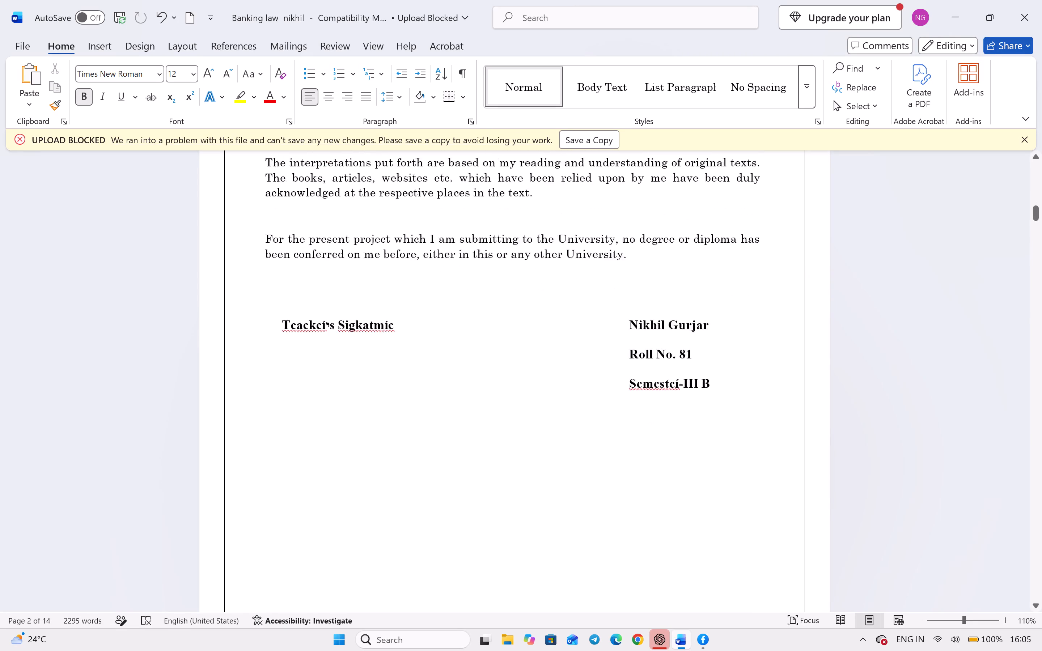
scroll(496, 493, right, 1)
scroll(482, 413, down, 1)
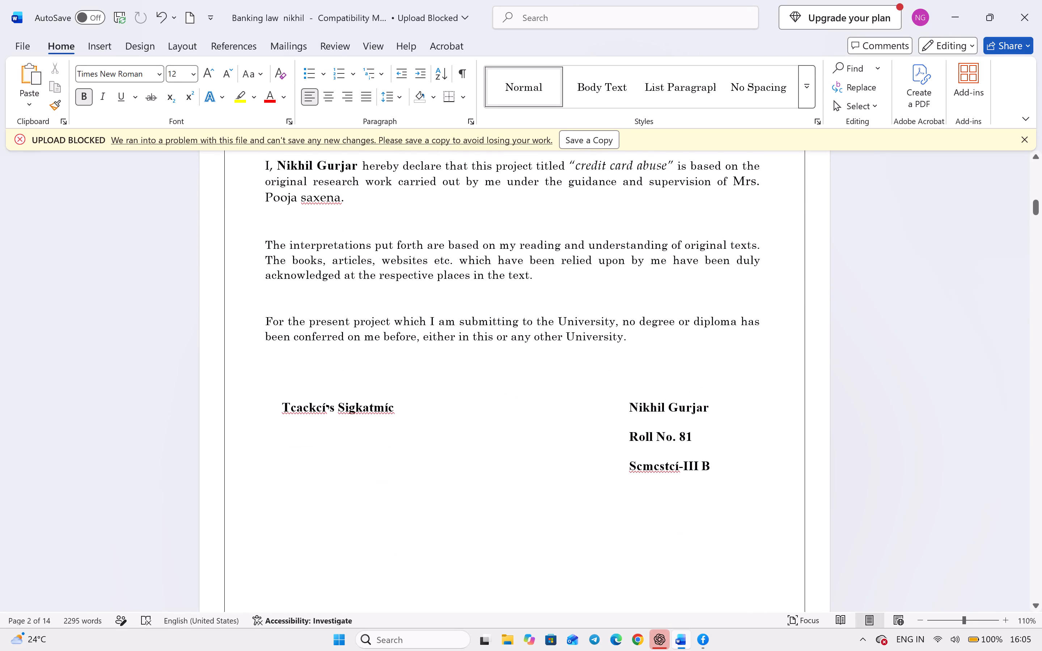
click(408, 404)
key(BackSpace)
key(BackSpace)
key(BackSpace)
key(BackSpace)
key(BackSpace)
key(BackSpace)
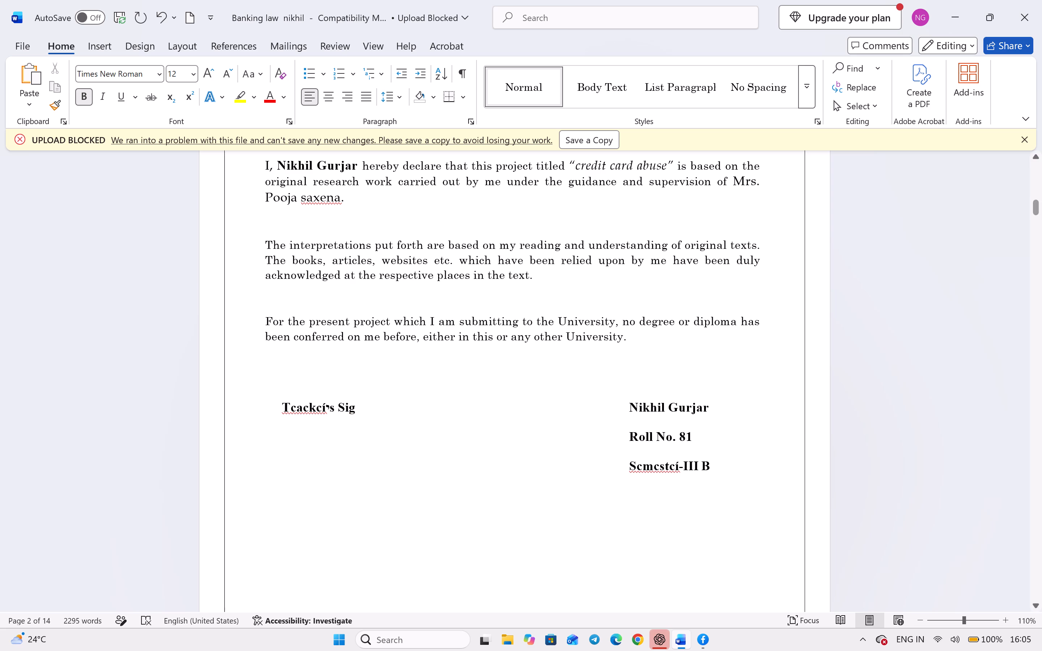
text(na)
text(ture)
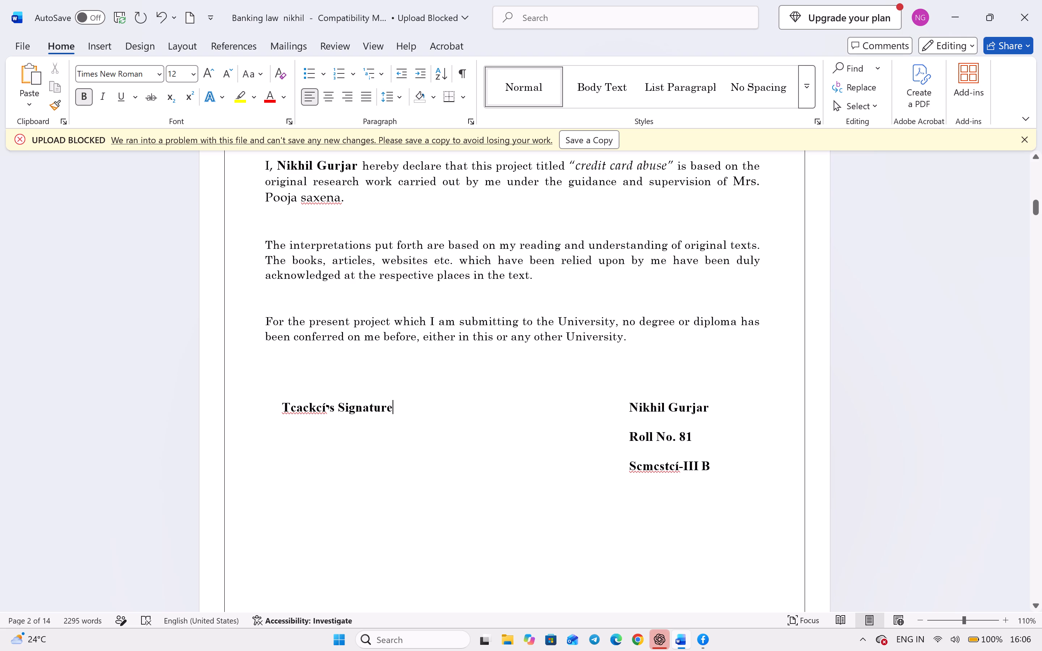
Replace the wrong final letter of the semester word before "-III B" with "r" in the student details.
scroll(668, 465, down, 1)
scroll(668, 465, up, 1)
scroll(668, 465, down, 1)
scroll(668, 465, up, 2)
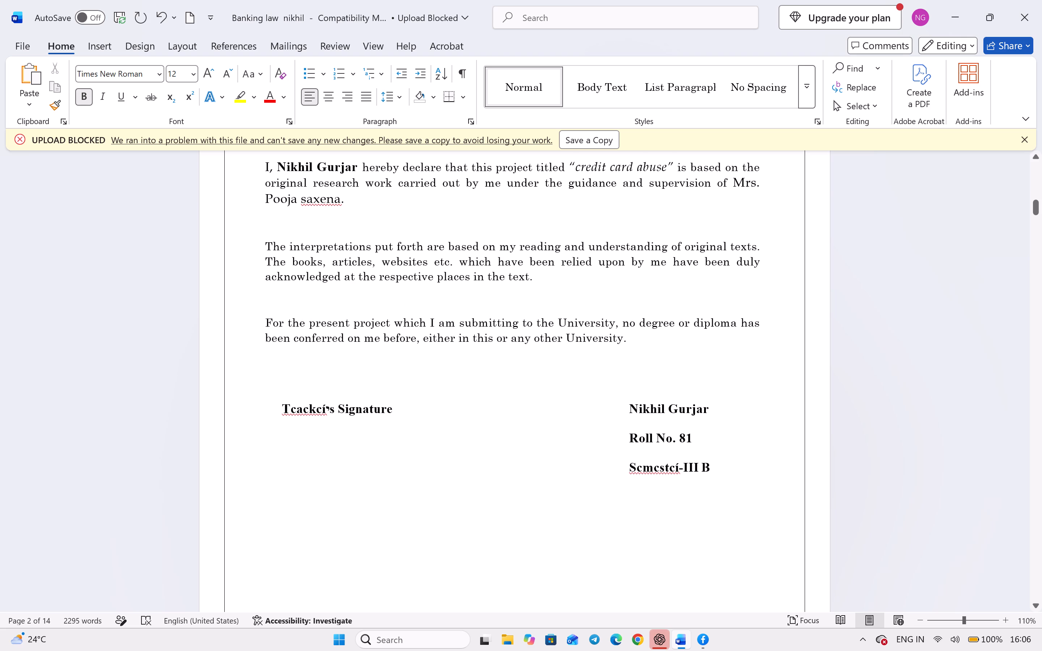
click(681, 469)
key(Left)
key(BackSpace)
key(r)
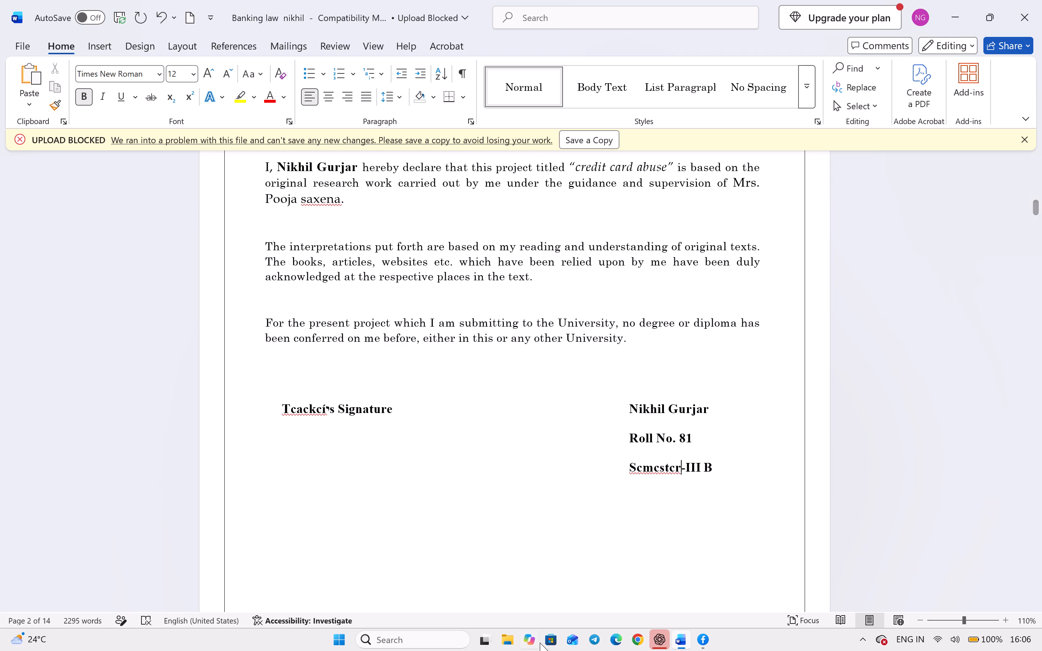
Launch the recently added Kuro app.
click(335, 649)
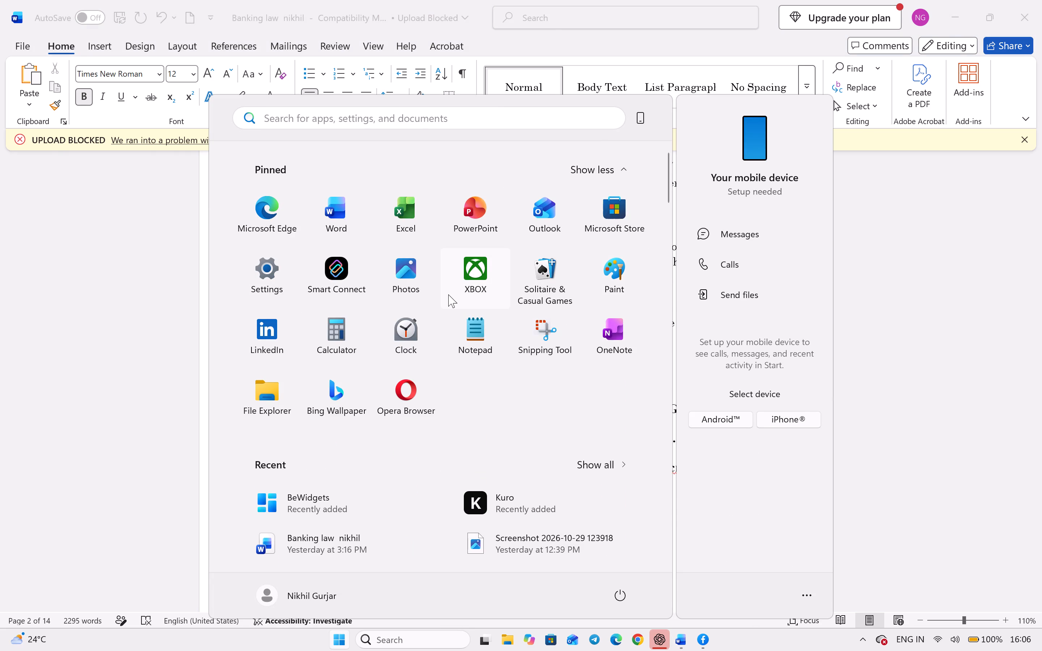
scroll(448, 294, down, 2)
click(508, 408)
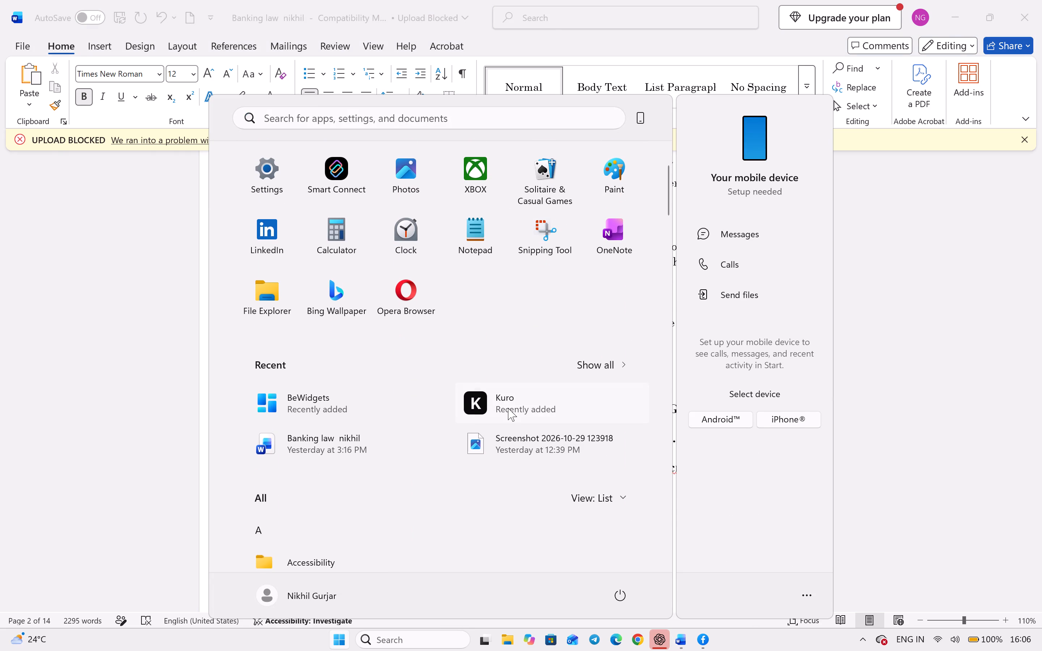
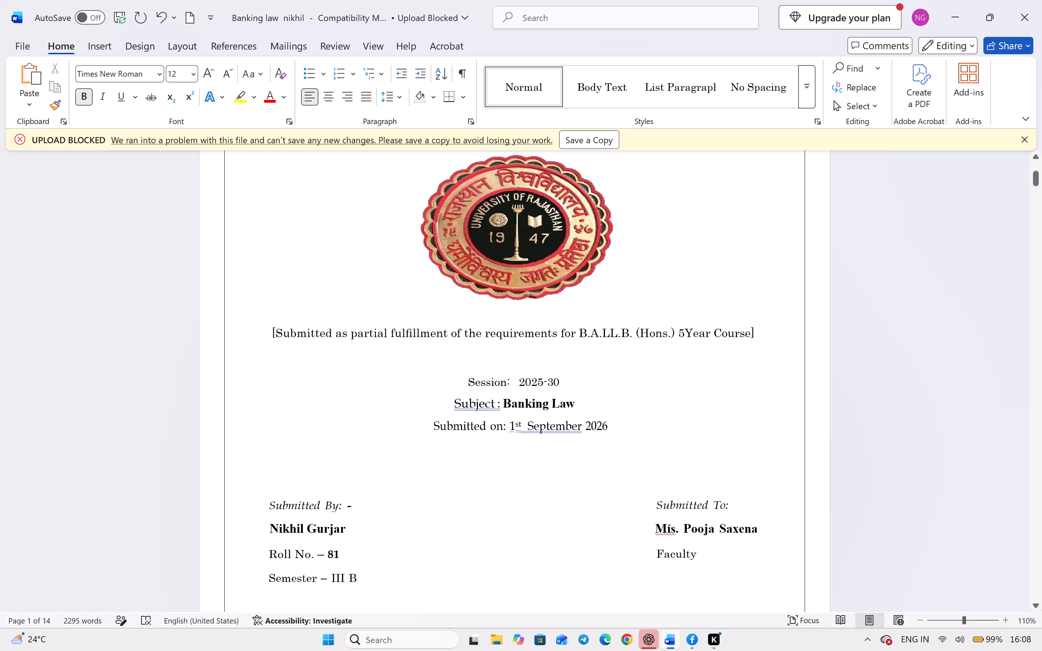
Change the day of the submission date on the cover page to 19th, keeping the "th" superscript.
click(513, 429)
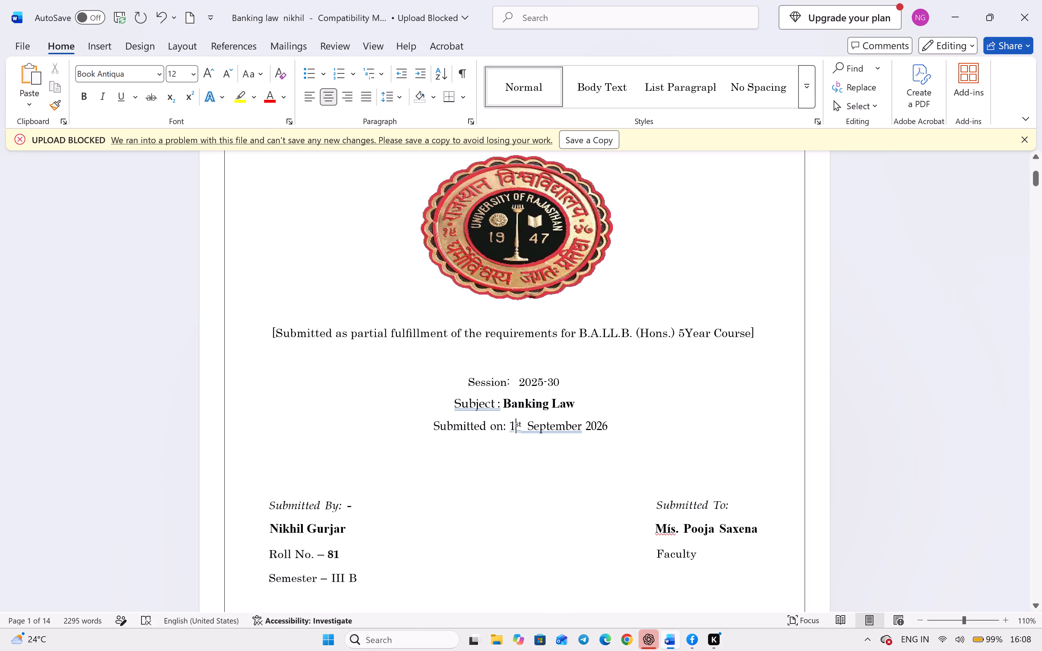
key(9)
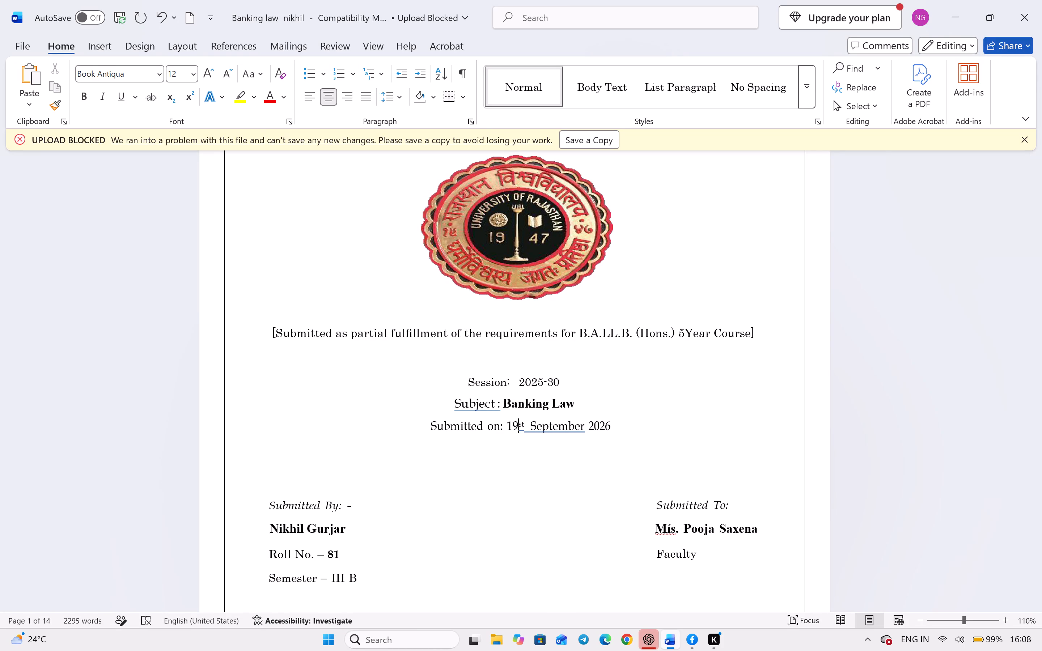
key(Right)
key(BackSpace)
key(t)
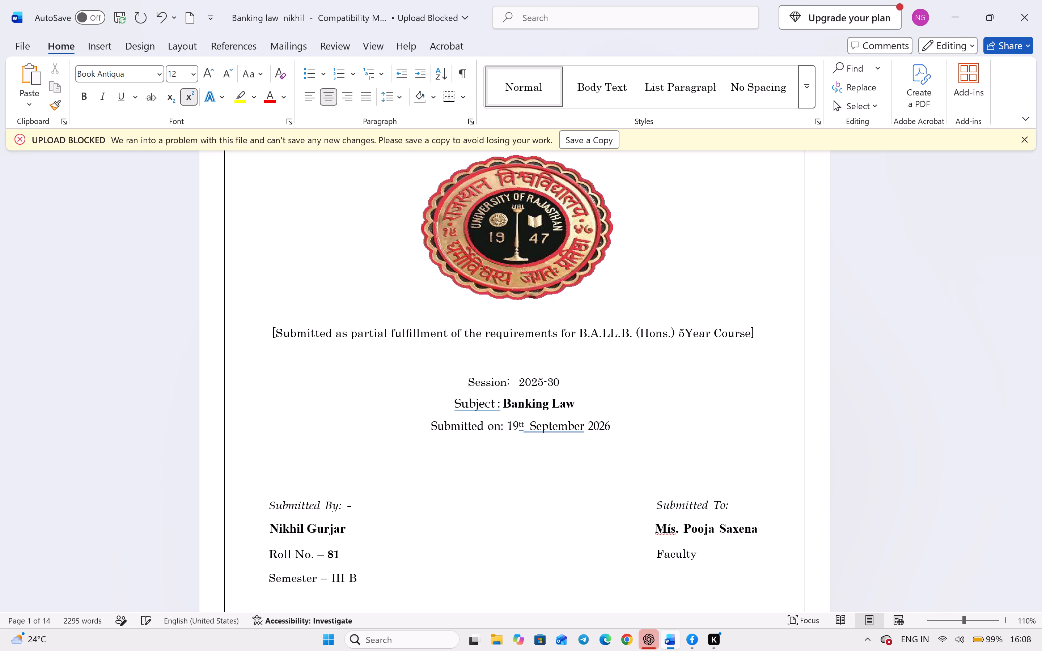
key(Right)
key(BackSpace)
key(h)
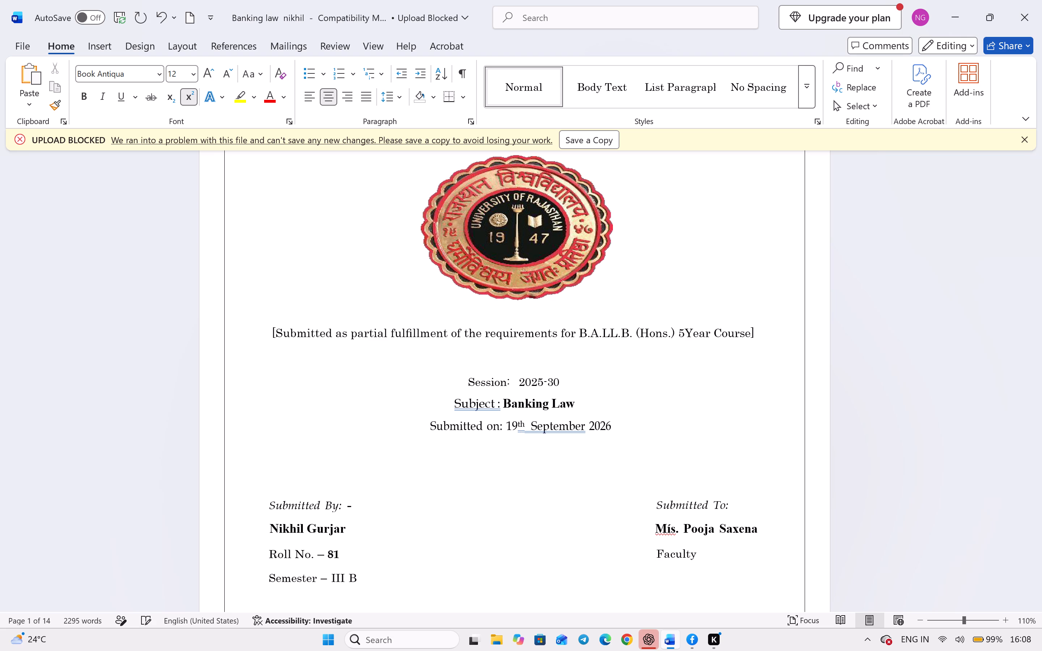
Look over the cover page and the declaration page for remaining text errors.
scroll(520, 429, down, 1)
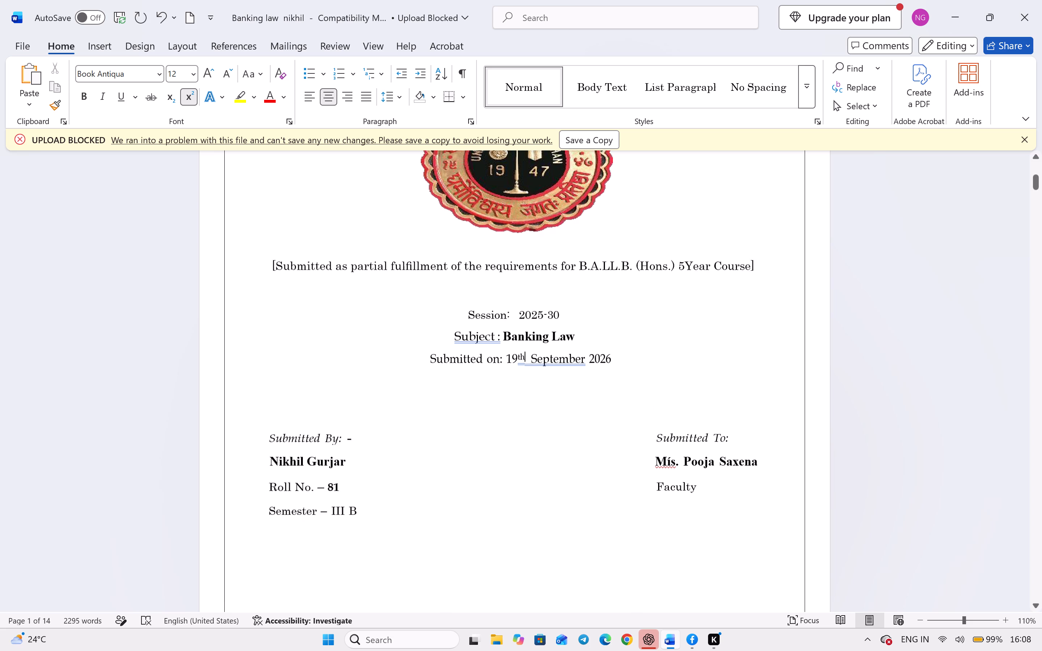
scroll(520, 429, down, 1)
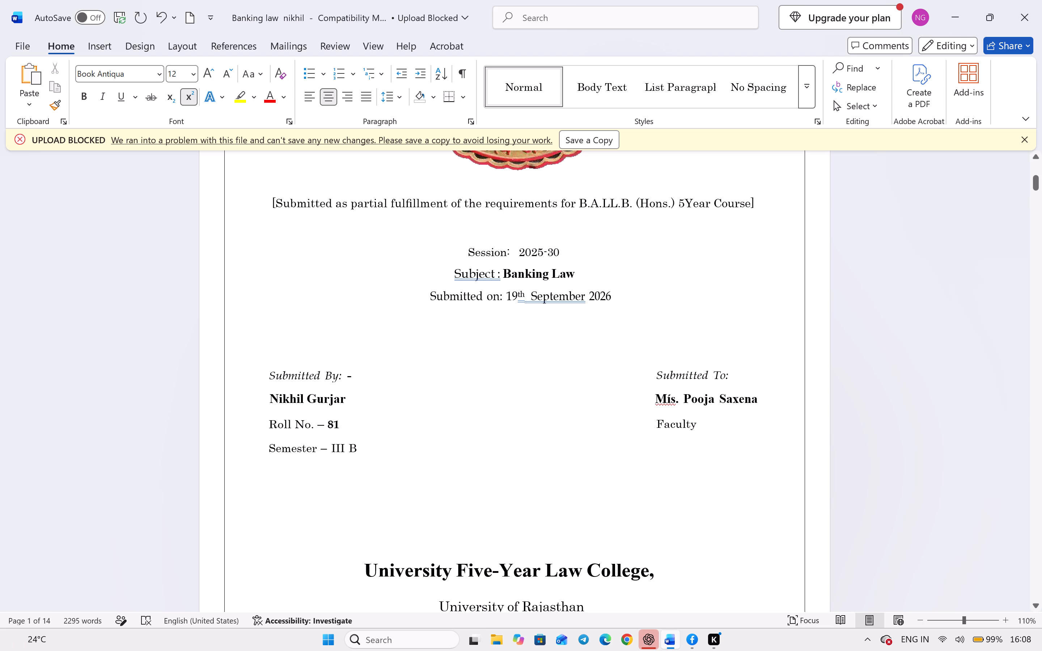
scroll(669, 396, up, 2)
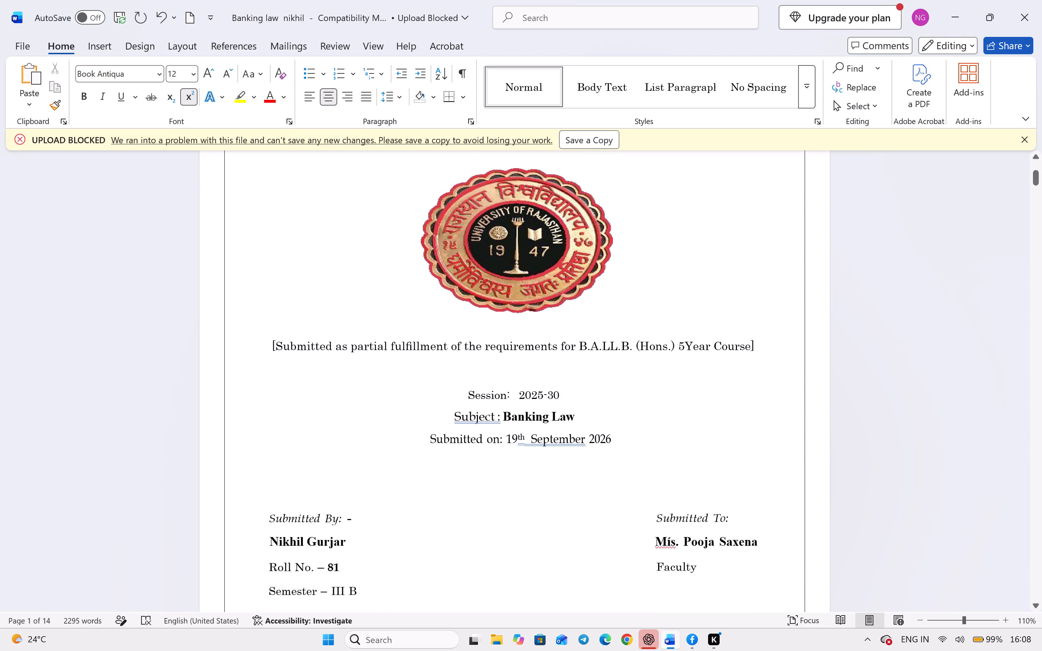
scroll(595, 349, down, 5)
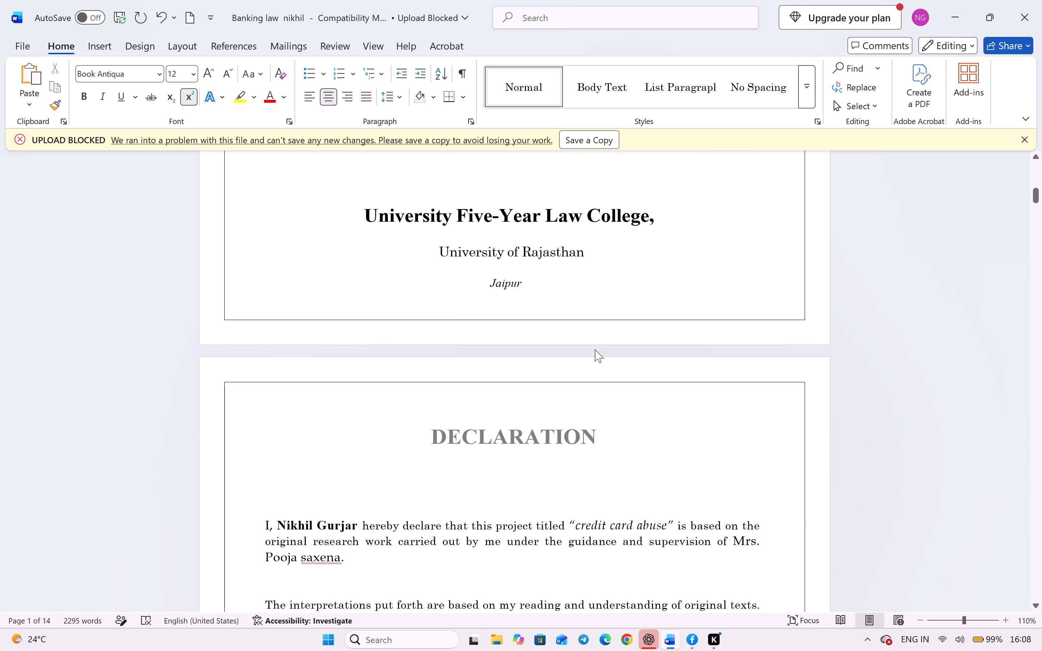
scroll(595, 349, down, 1)
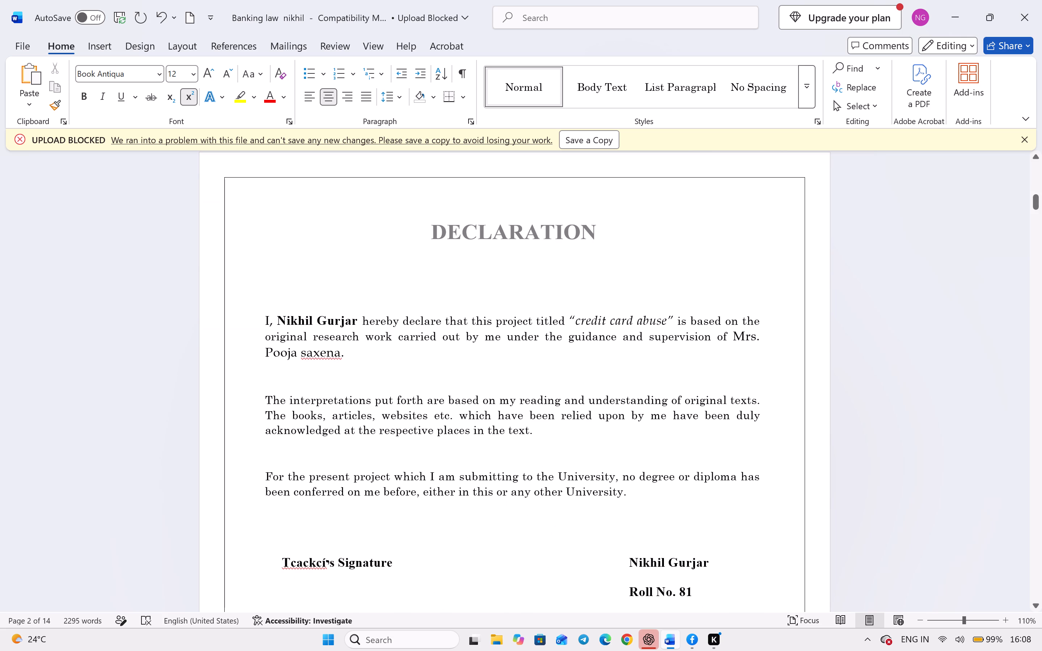
scroll(337, 354, right, 1)
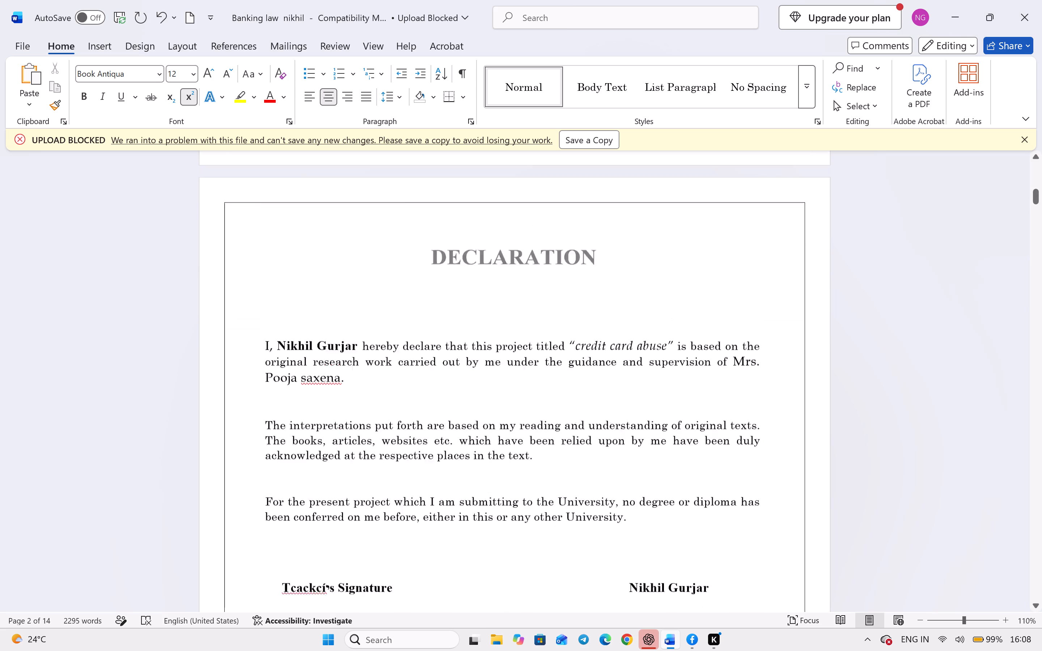
scroll(337, 354, right, 1)
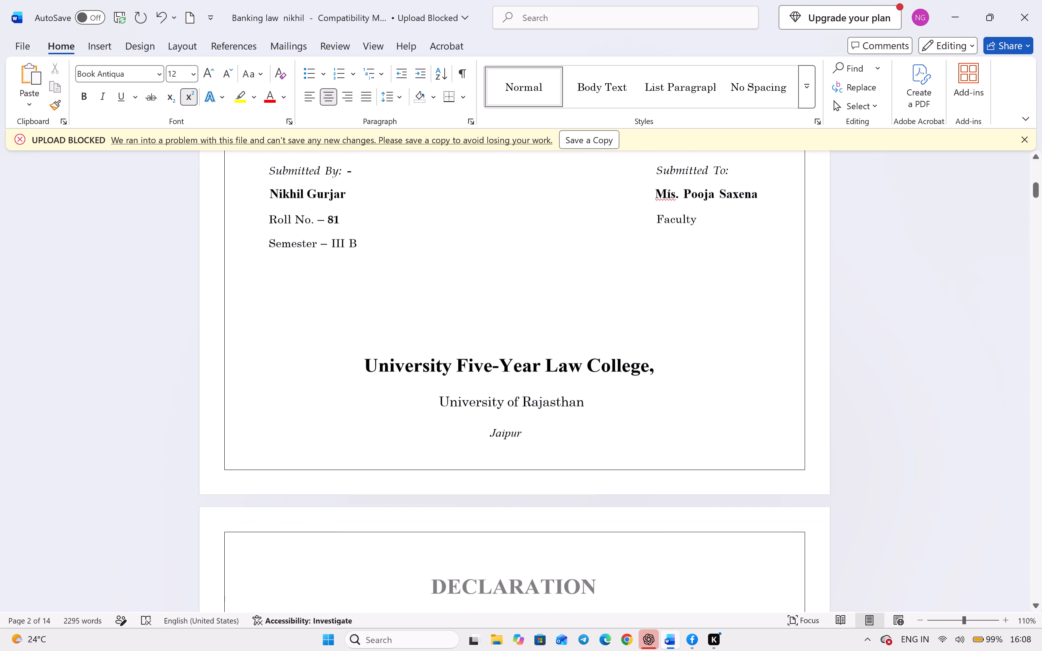
scroll(337, 354, right, 1)
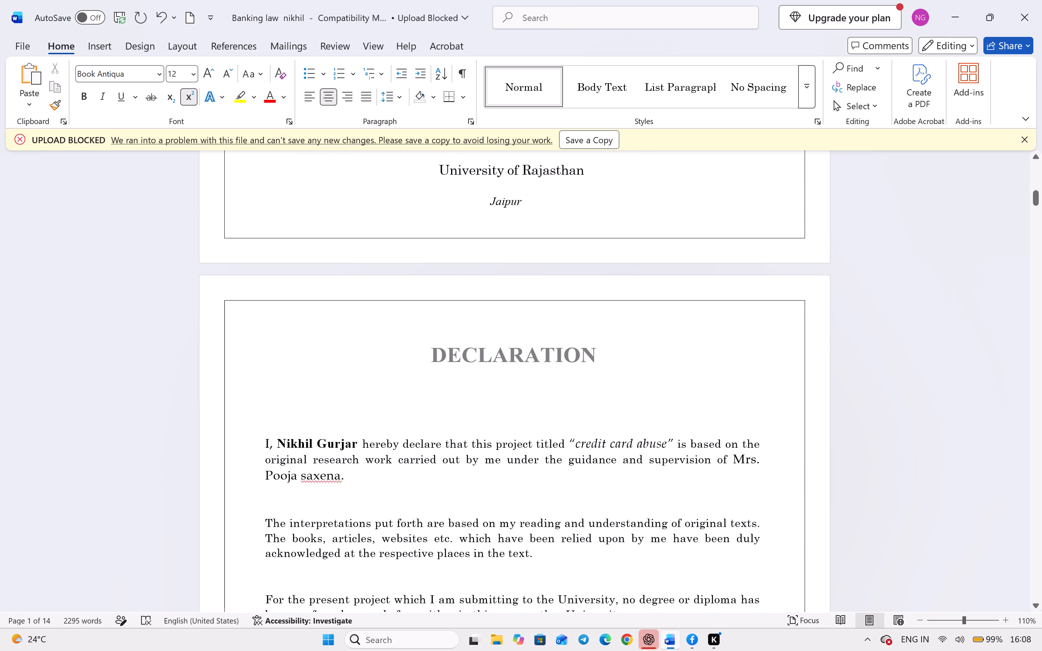
scroll(353, 494, up, 3)
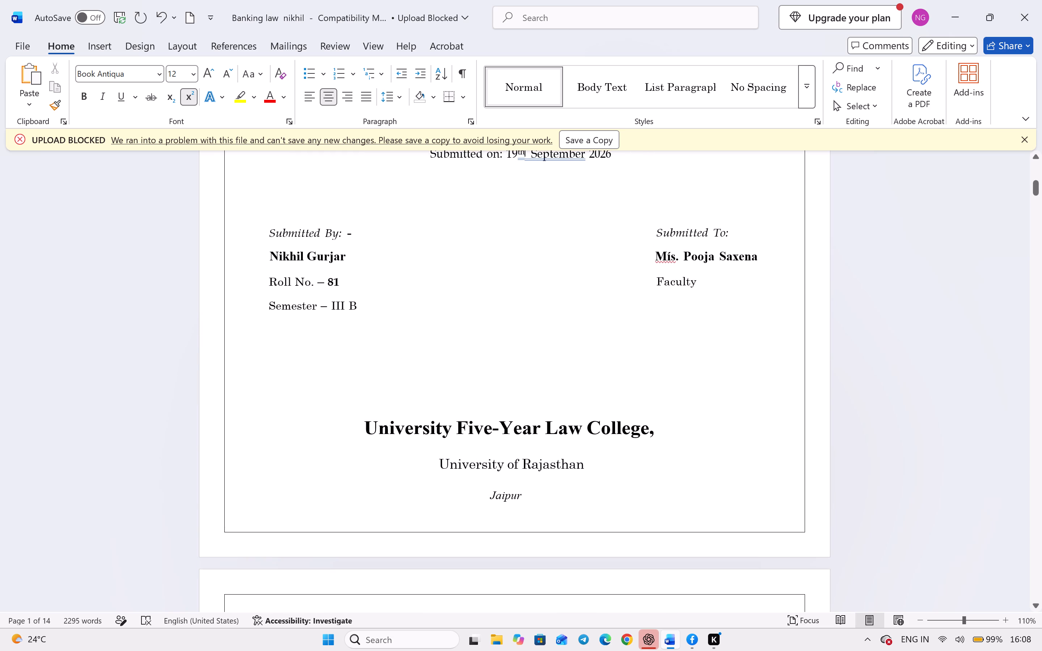
scroll(353, 494, up, 1)
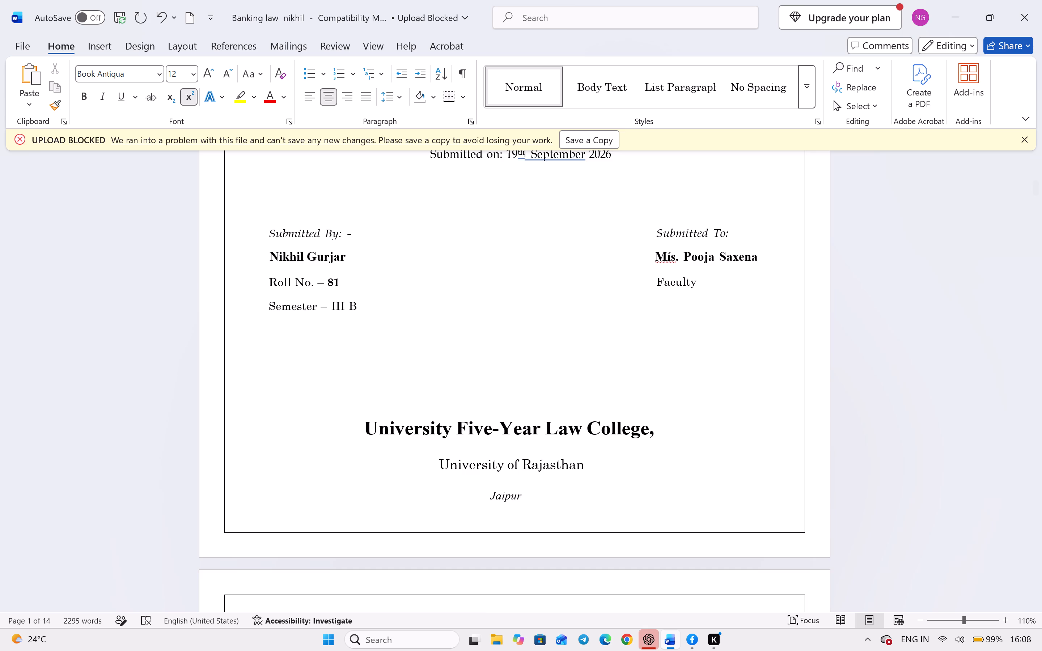
Correct the garbled first word of the signature label below the declaration so it reads "Teacher's".
scroll(359, 454, down, 2)
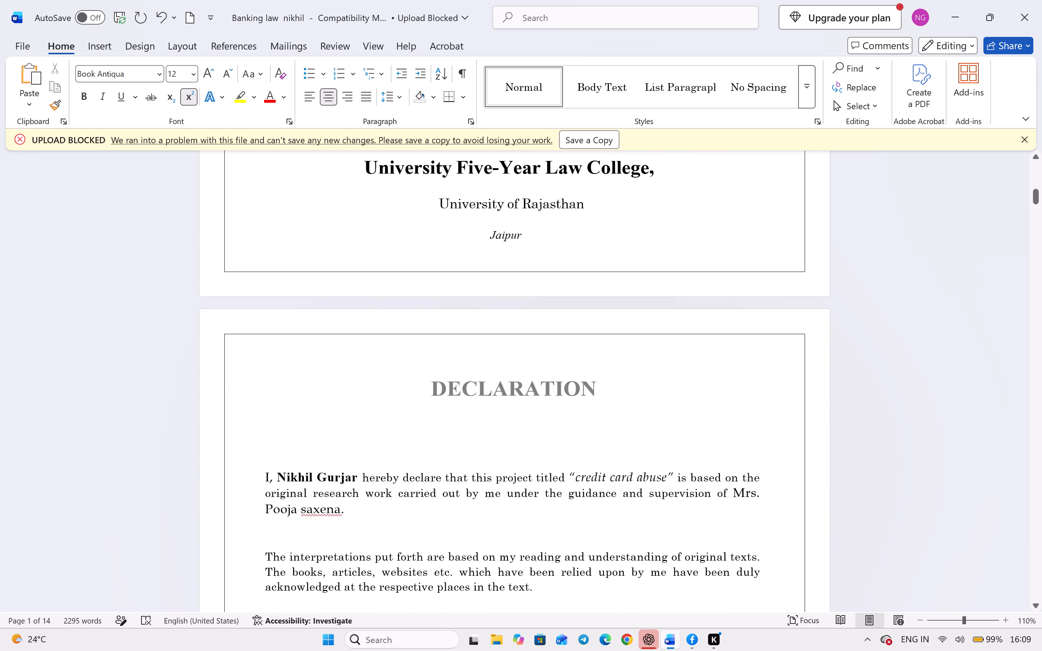
scroll(436, 494, down, 1)
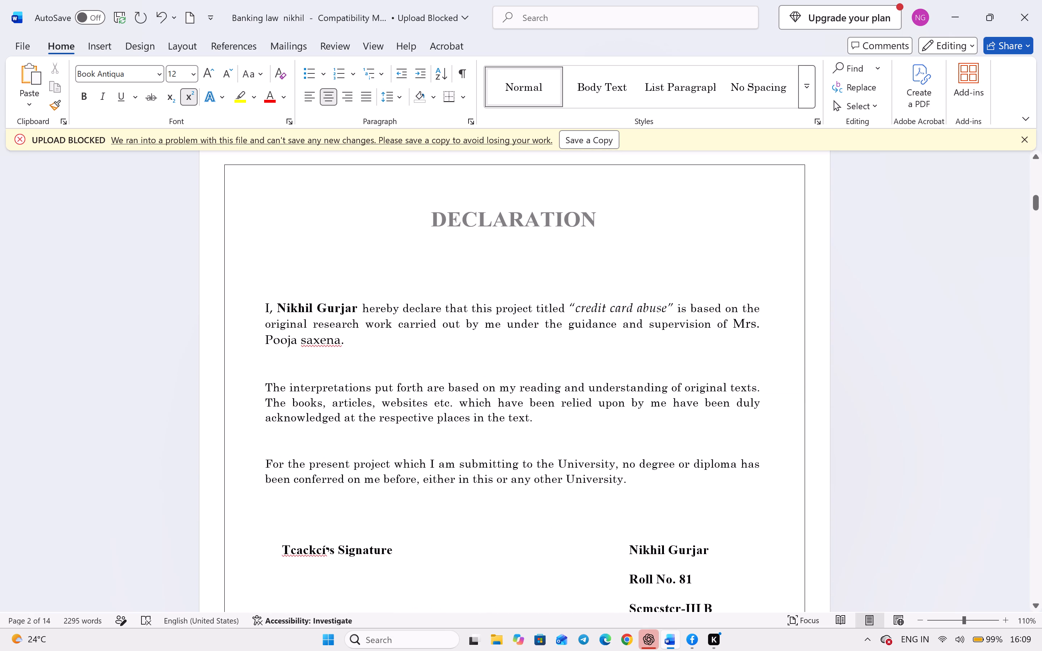
click(327, 551)
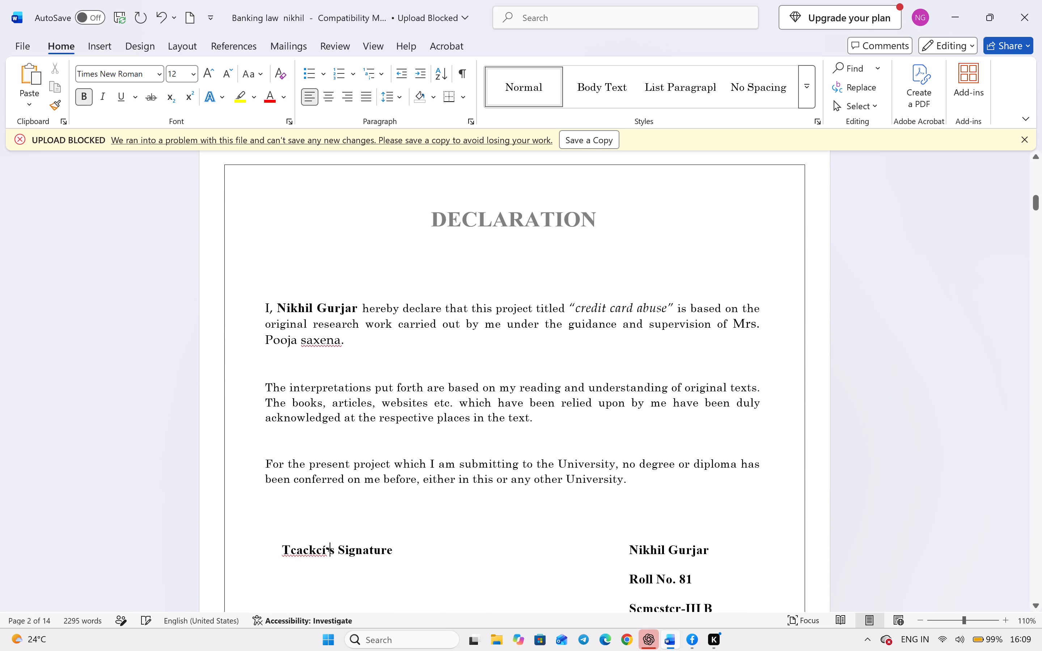
key(BackSpace)
key(BackSpace)
key(BackSpace)
key(BackSpace)
key(BackSpace)
key(BackSpace)
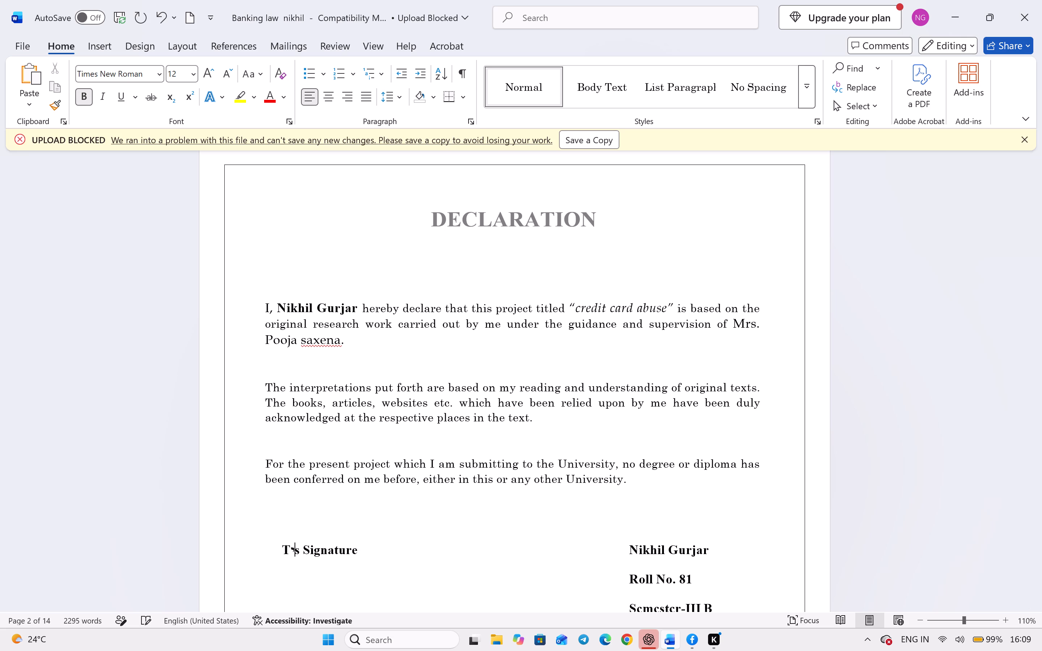
text(eacher)
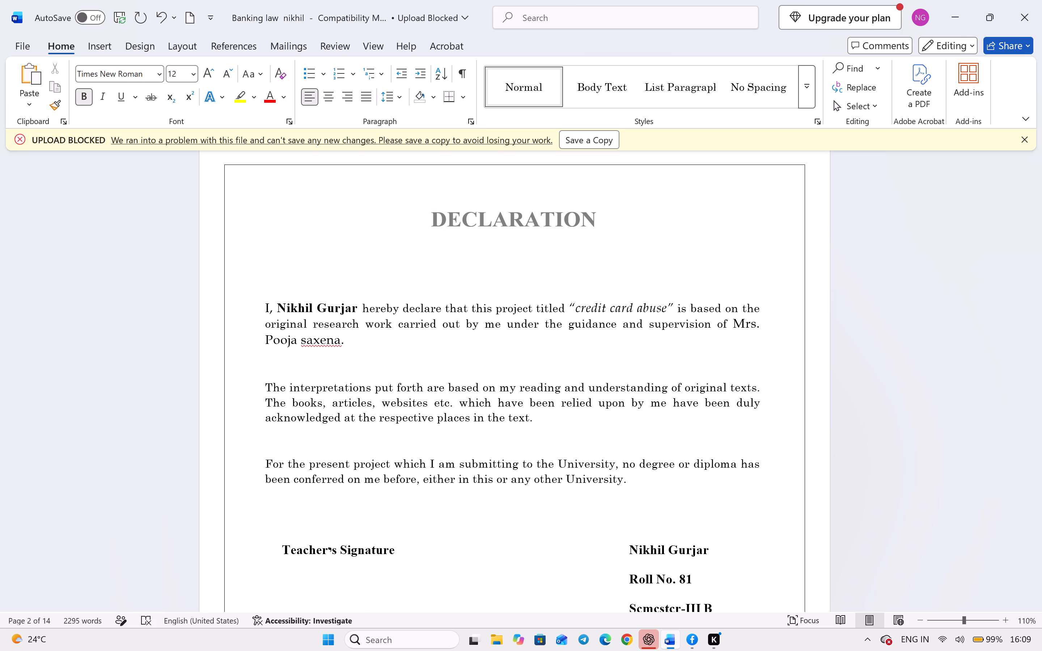
In the Director's name on the acknowledgement page, replace the first name's third letter with "n" and the surname's last letter with "h".
scroll(400, 567, down, 1)
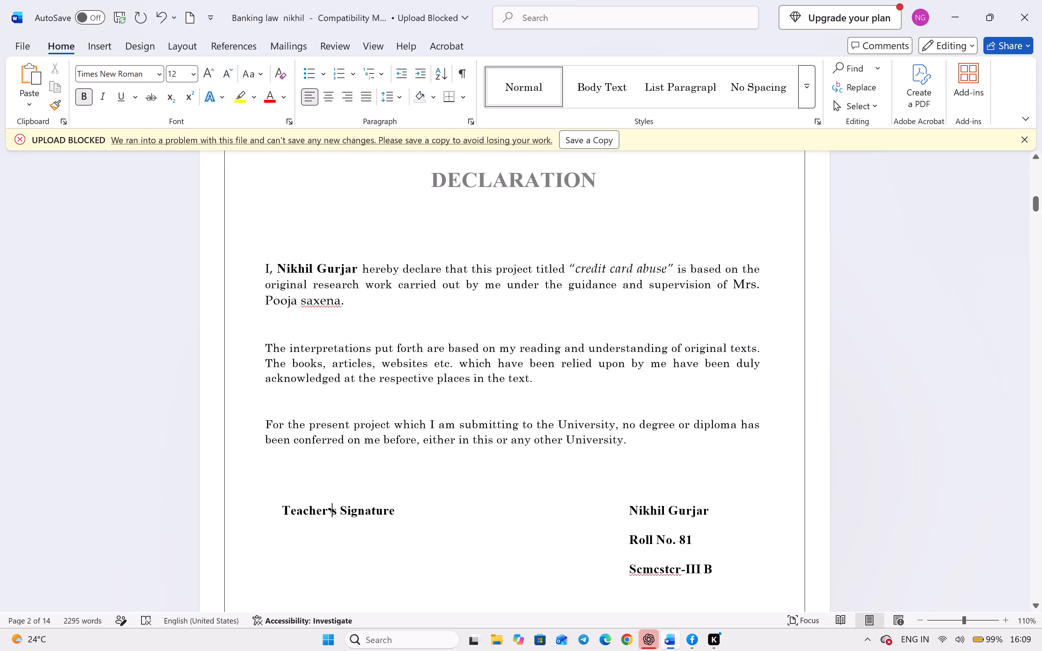
scroll(400, 567, down, 1)
scroll(435, 504, down, 1)
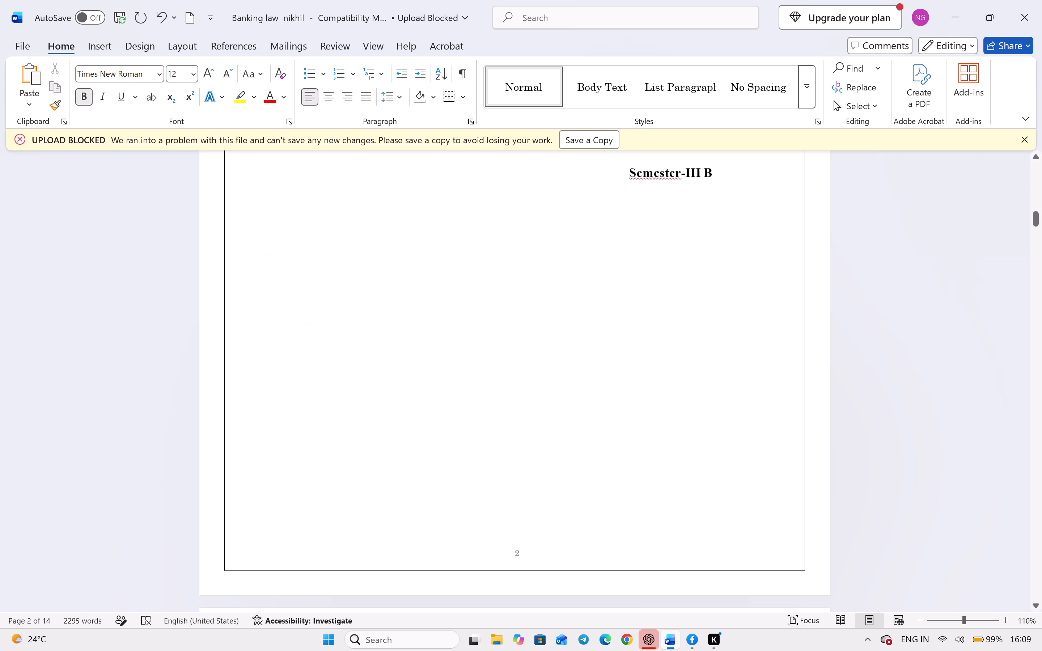
scroll(435, 504, down, 3)
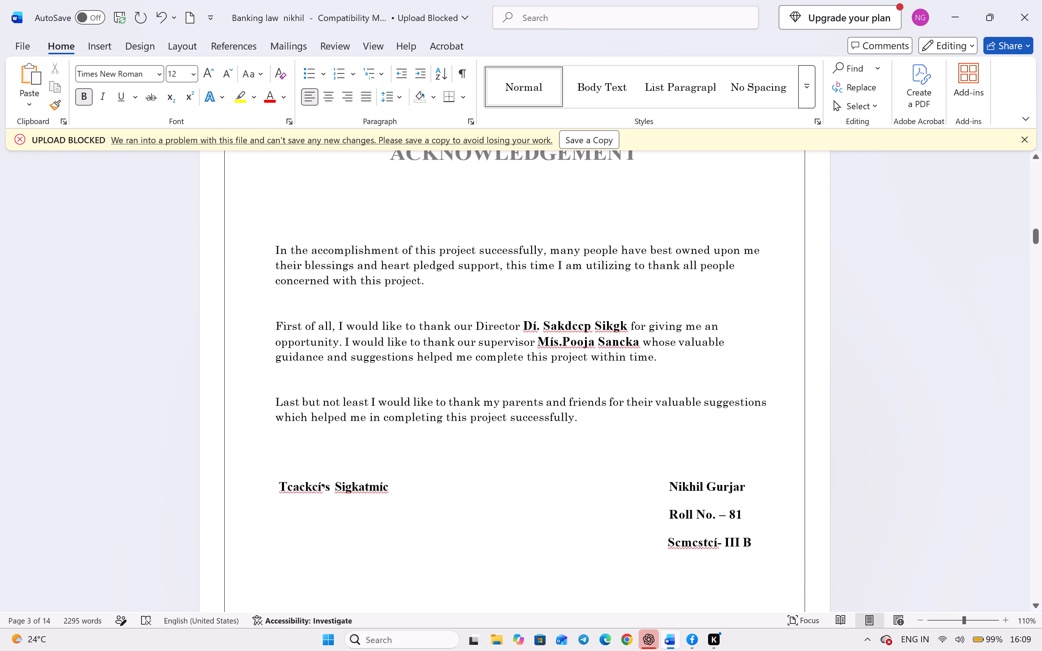
click(564, 323)
key(BackSpace)
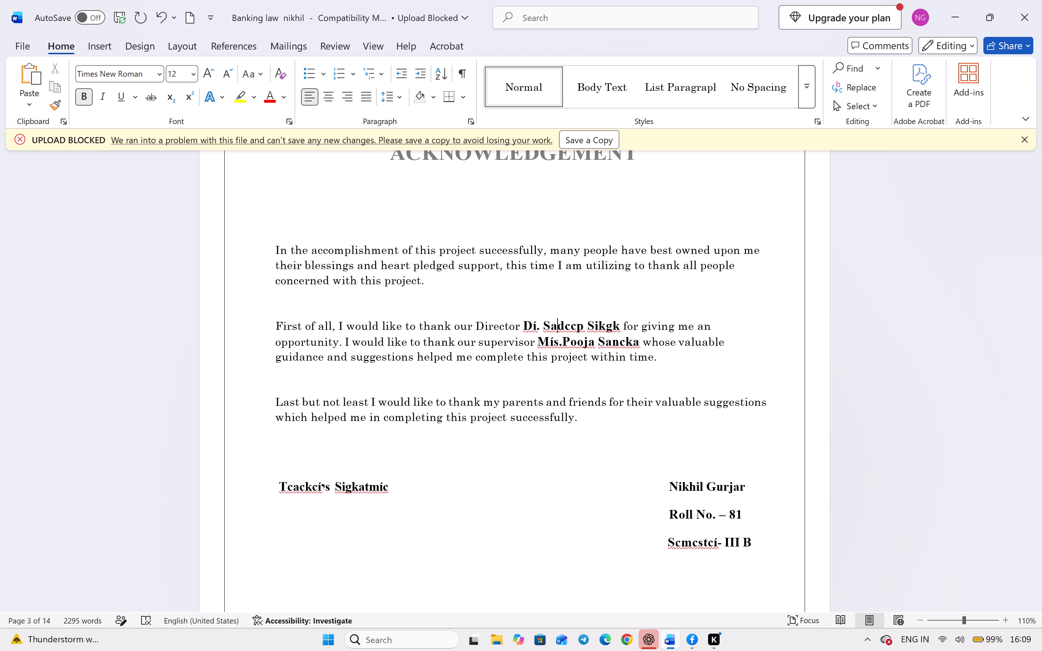
key(n)
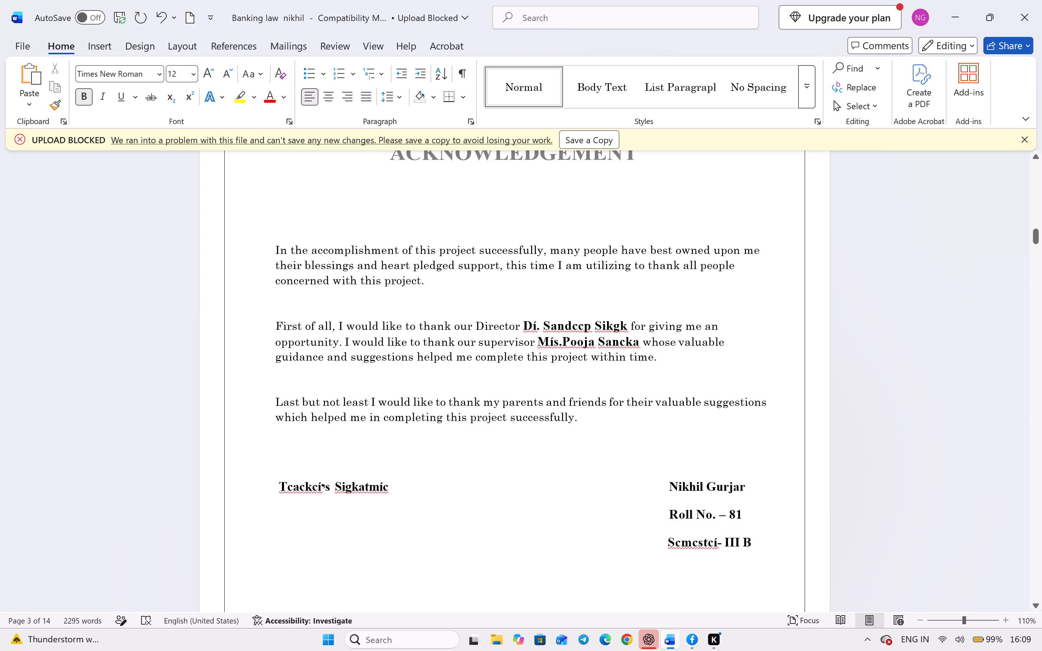
click(626, 326)
key(BackSpace)
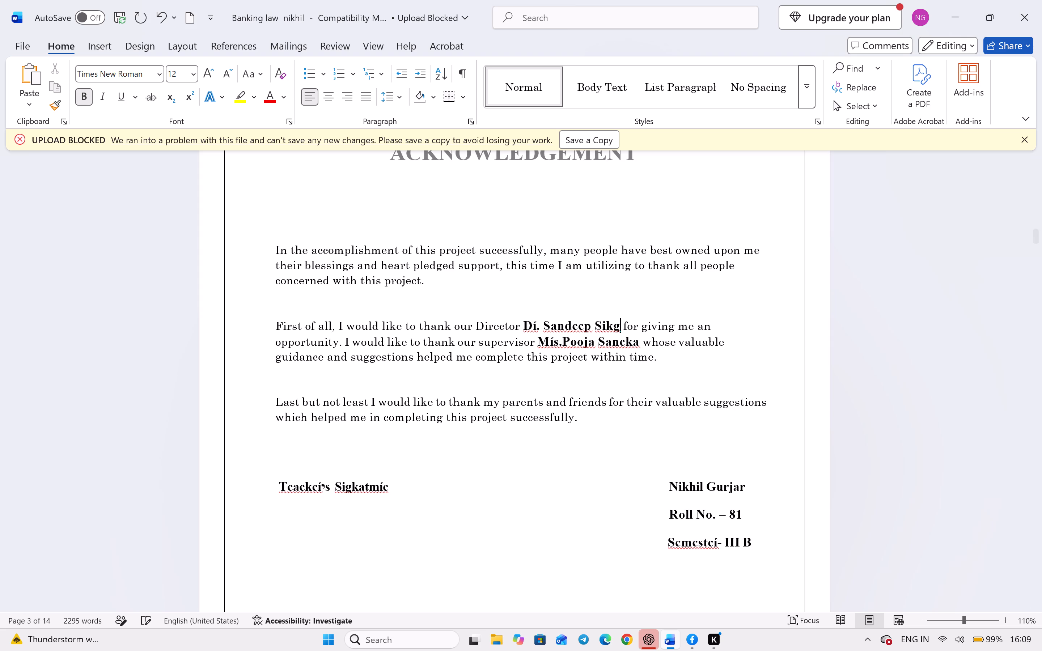
key(h)
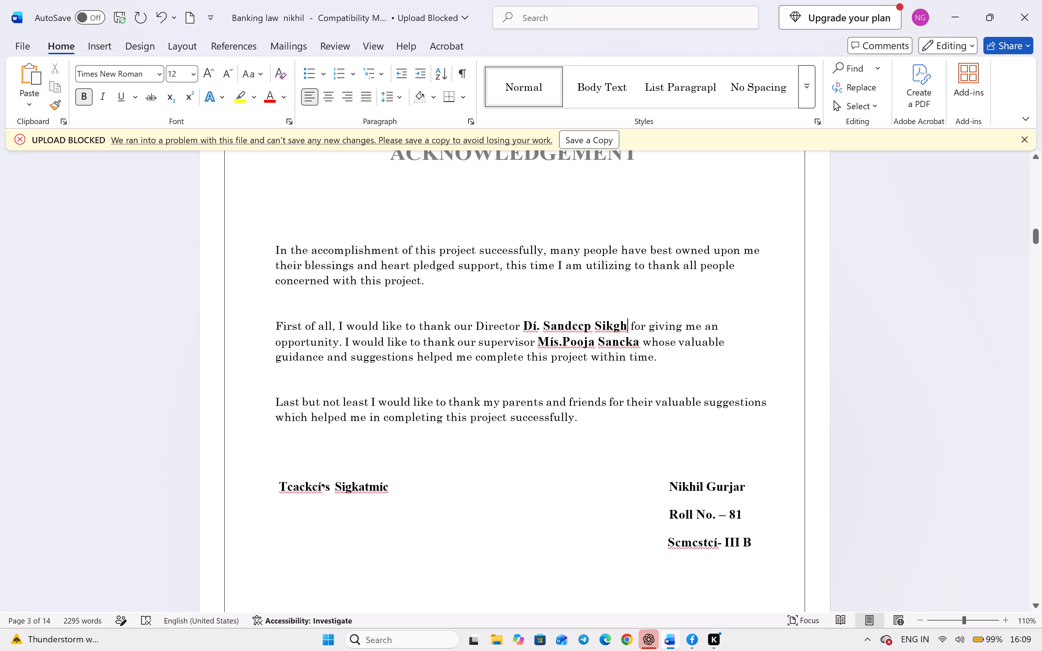
In the supervisor's surname in the acknowledgement, replace the third letter with "x" and the fifth letter with "n".
click(619, 340)
key(BackSpace)
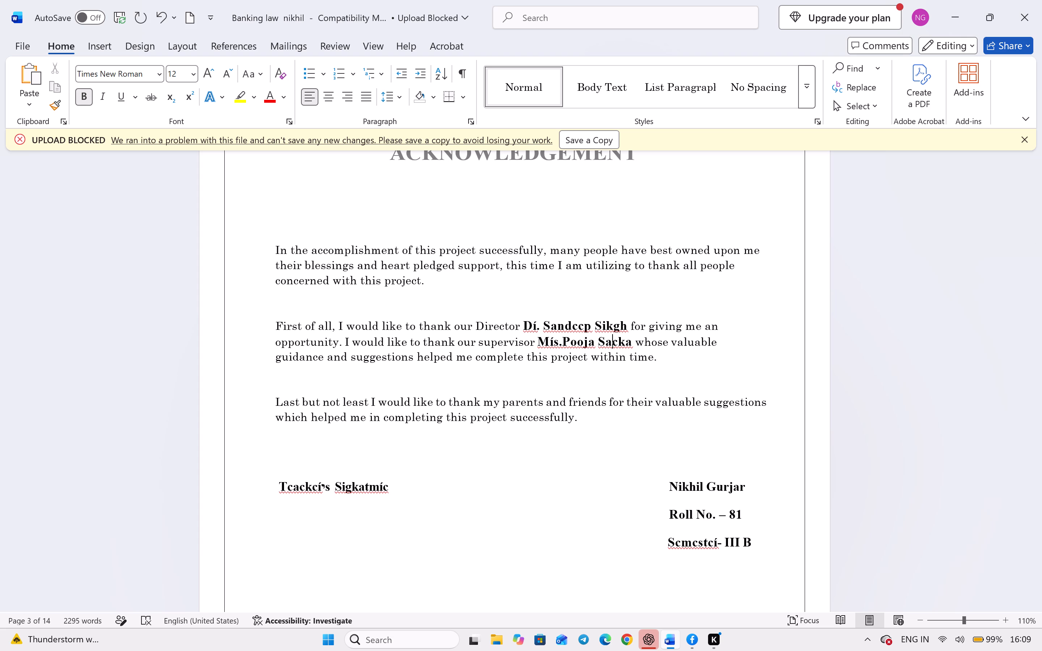
key(x)
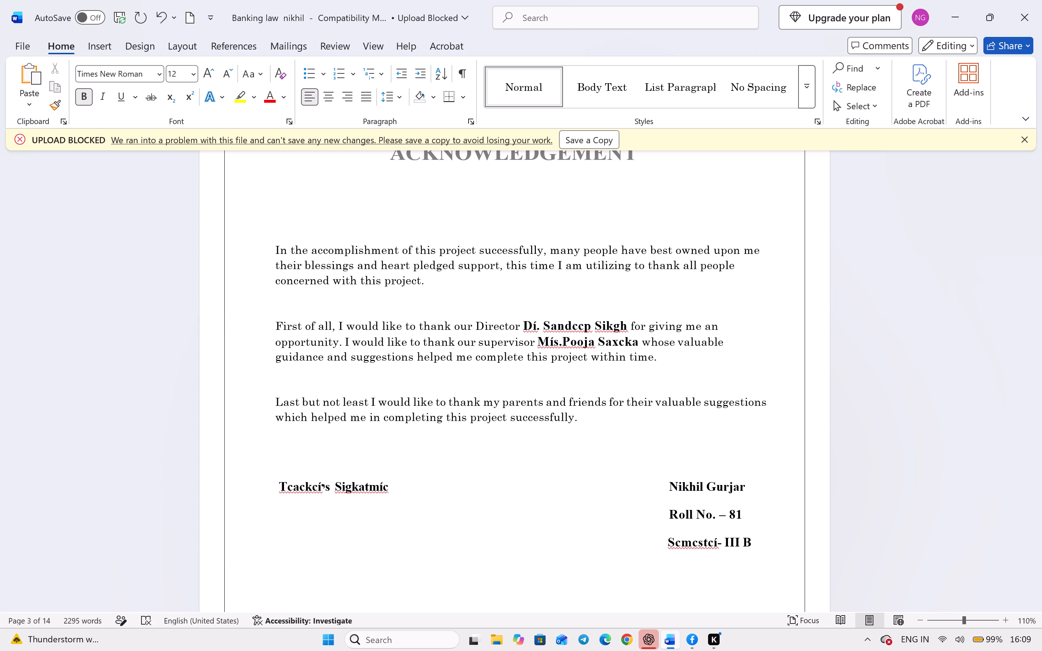
click(619, 340)
key(Right)
key(Right)
key(BackSpace)
key(n)
In the signature label below the acknowledgement, replace the garbled letters before the first word's "'s" with "her".
click(318, 487)
key(BackSpace)
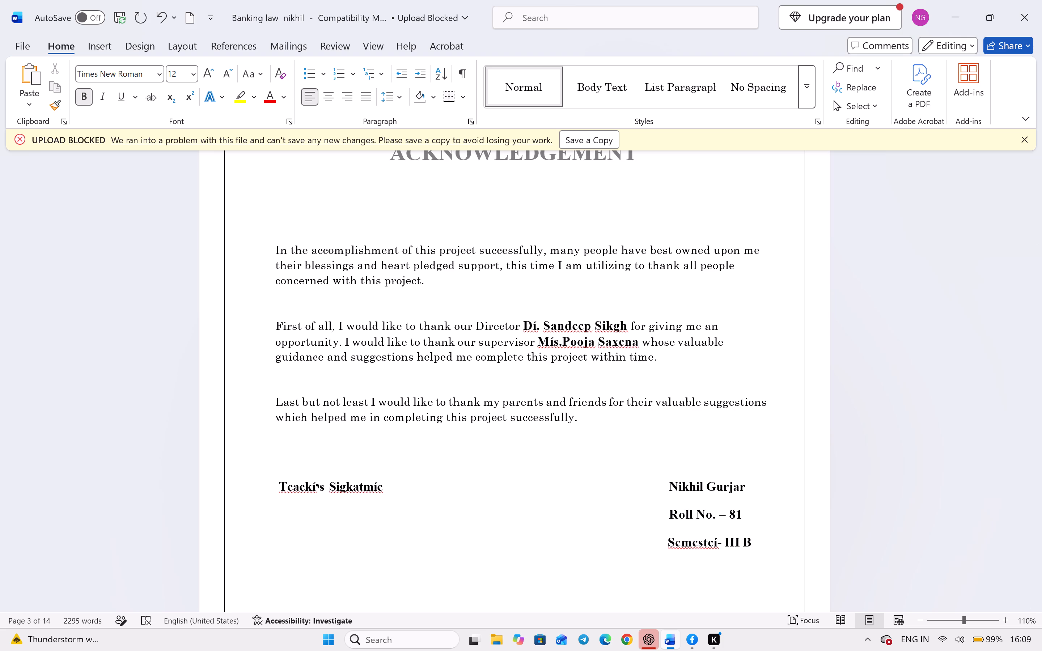
key(BackSpace)
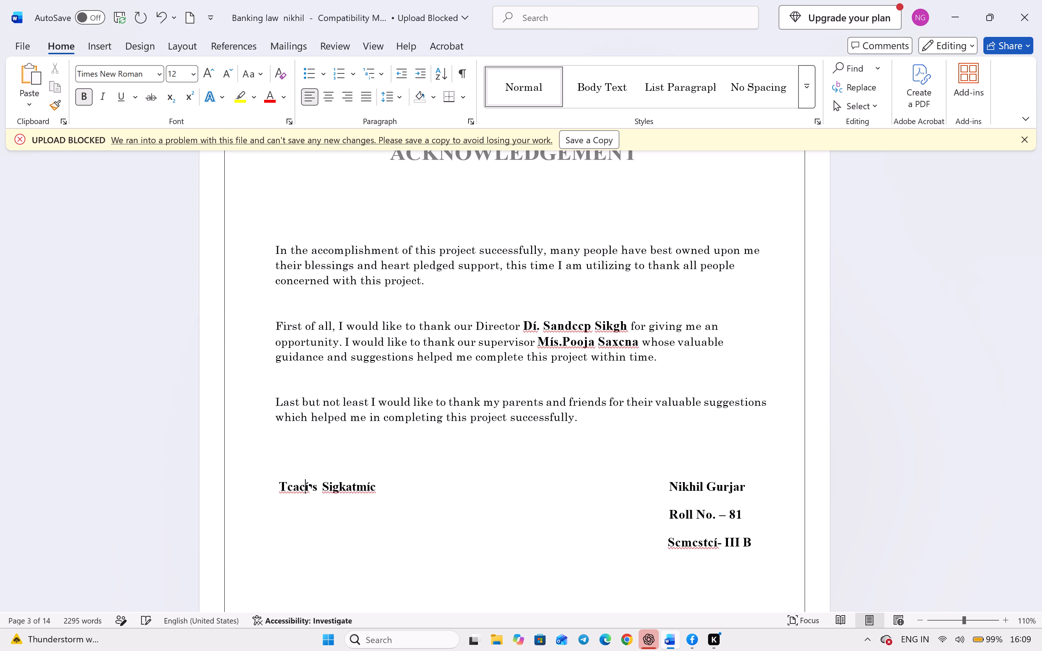
key(Right)
key(BackSpace)
text(hers)
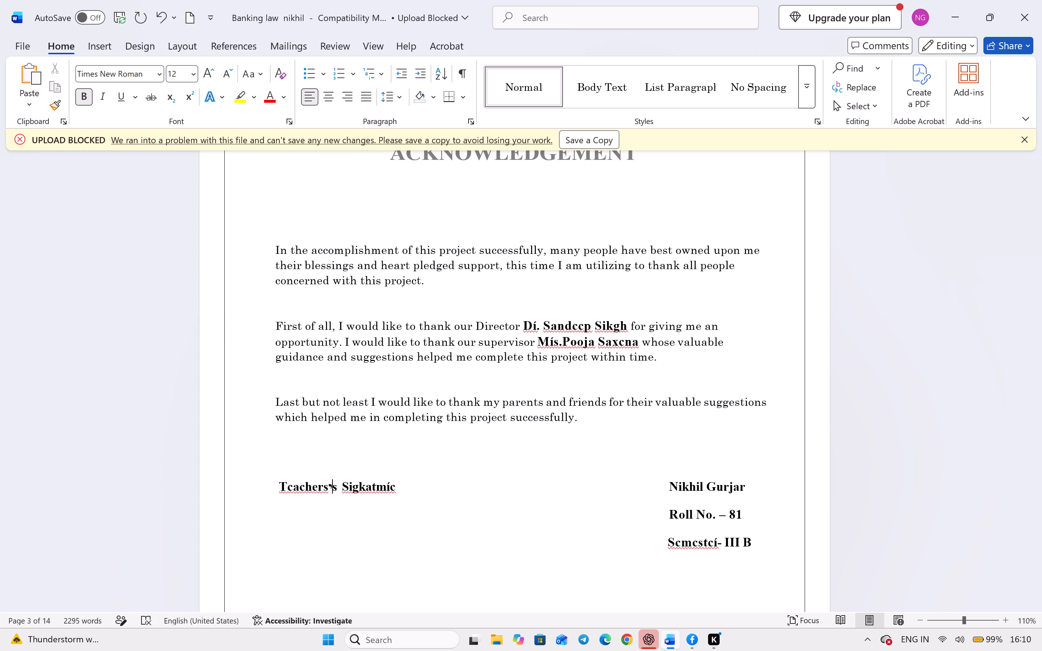
key(BackSpace)
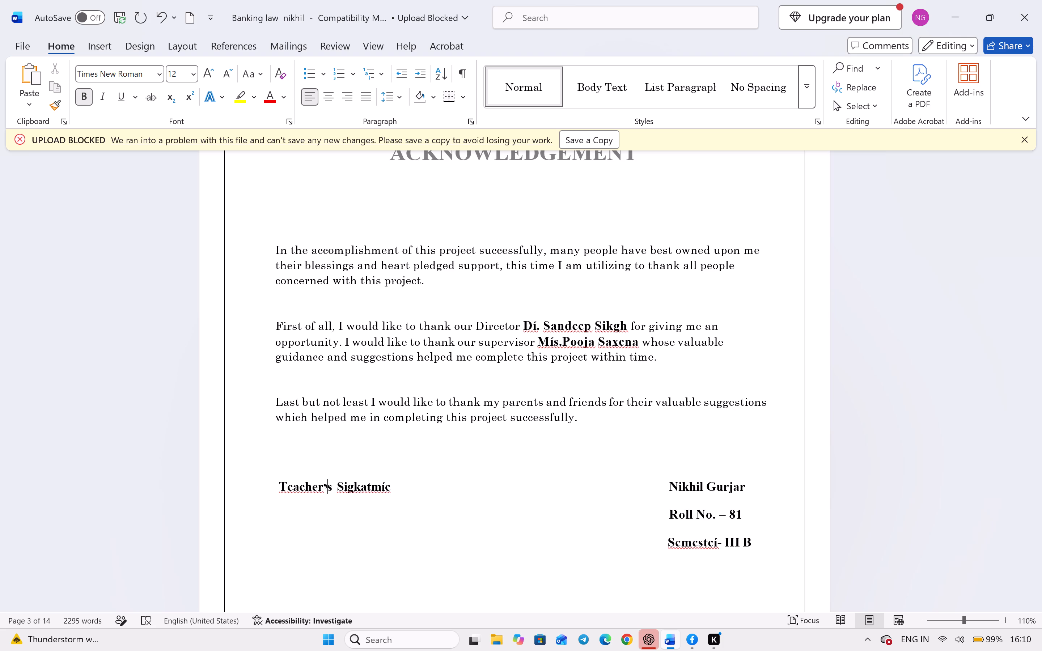
key(BackSpace)
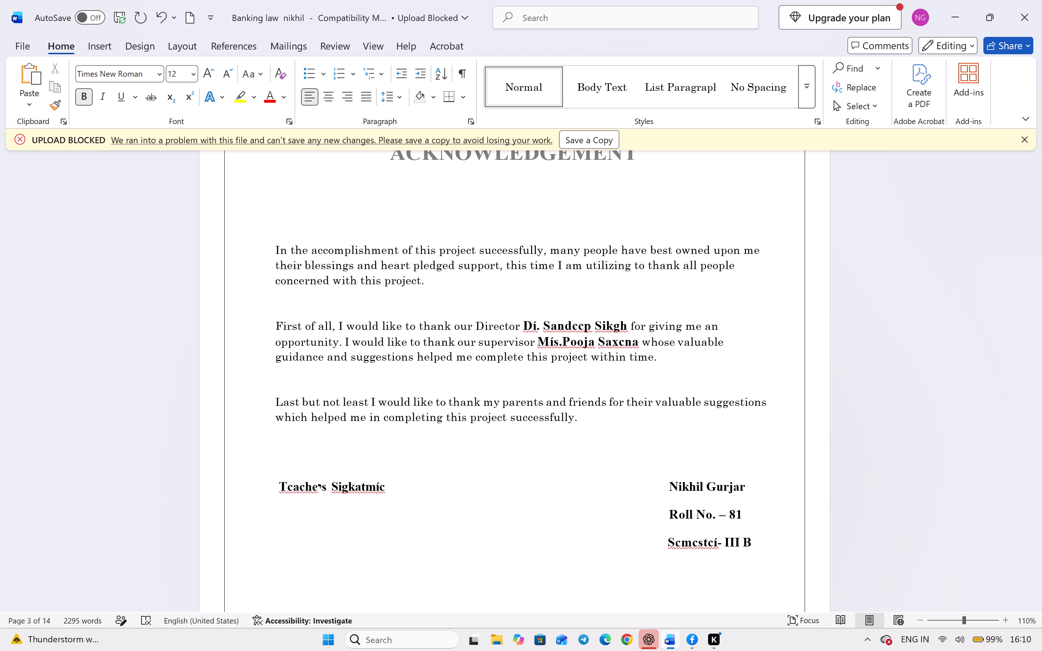
key(BackSpace)
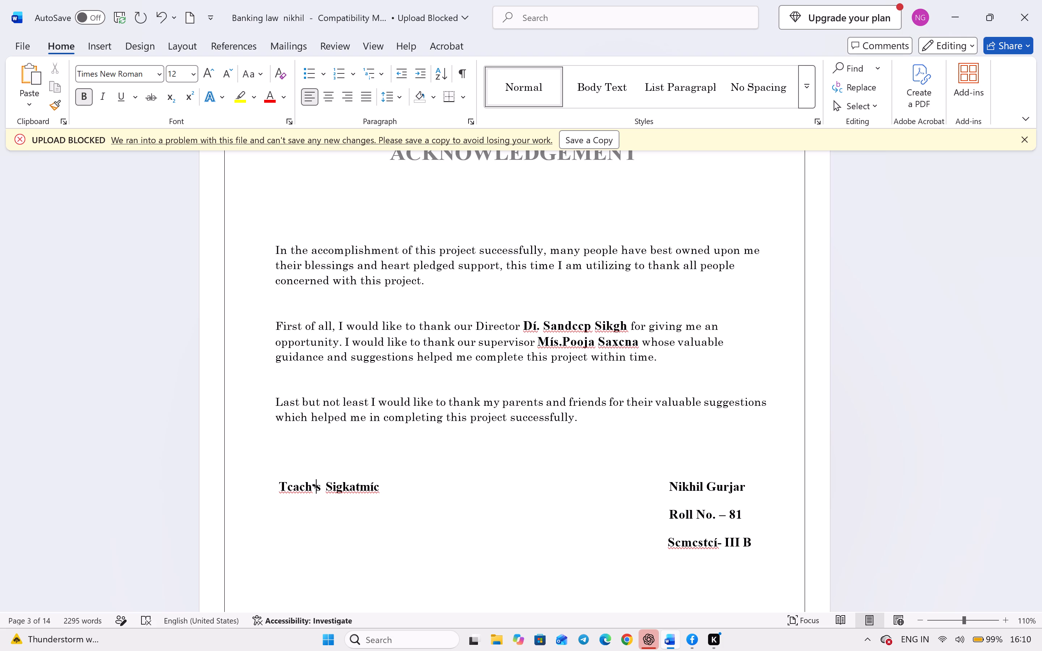
text(er)
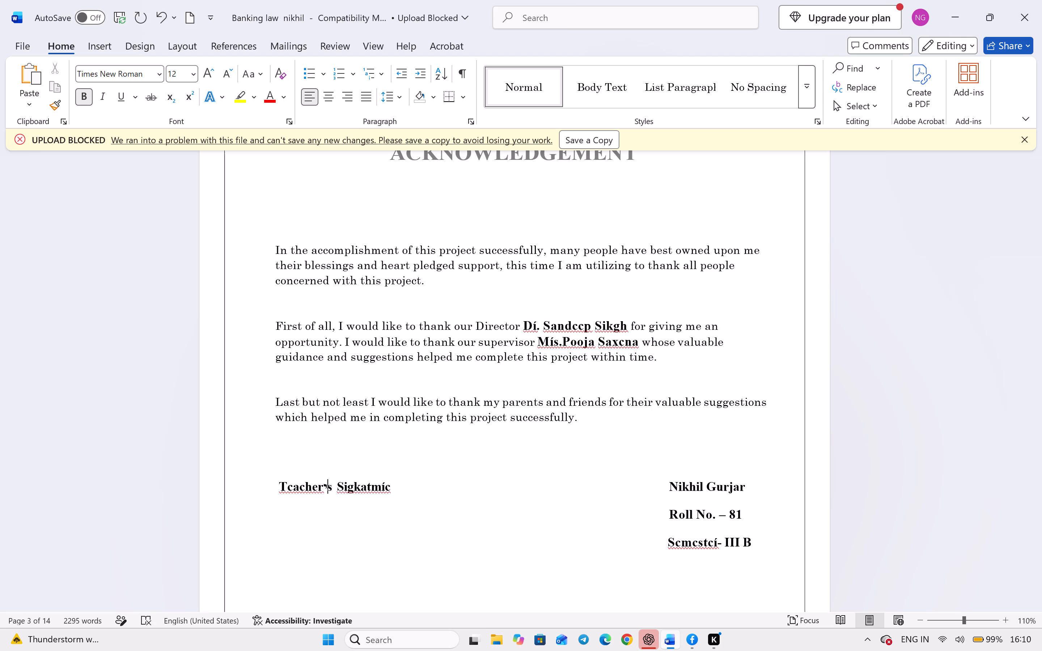
Correct the garbled second word of the acknowledgement's signature label so it reads "Signature".
click(467, 484)
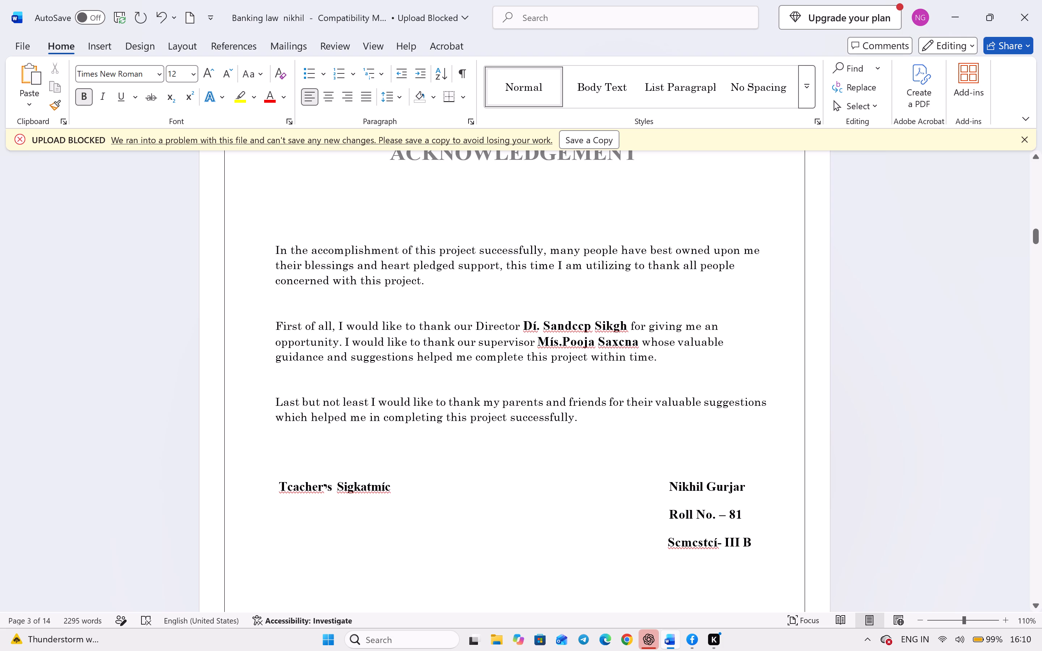
key(BackSpace)
key(BackSpace)
key(BackSpace)
key(BackSpace)
key(BackSpace)
key(BackSpace)
text(na)
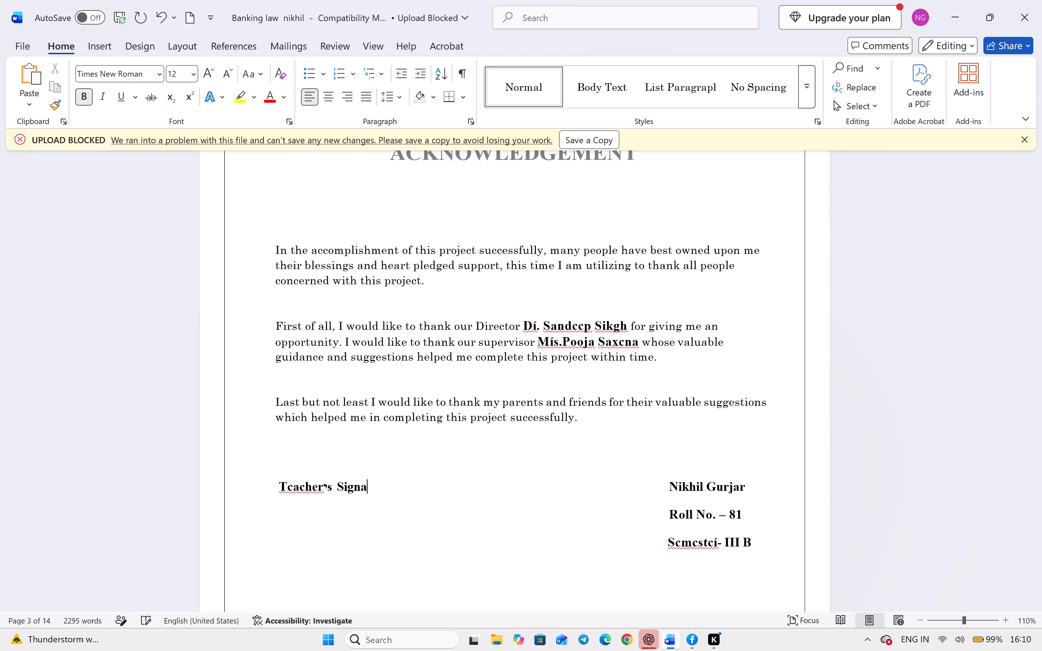
text(ture)
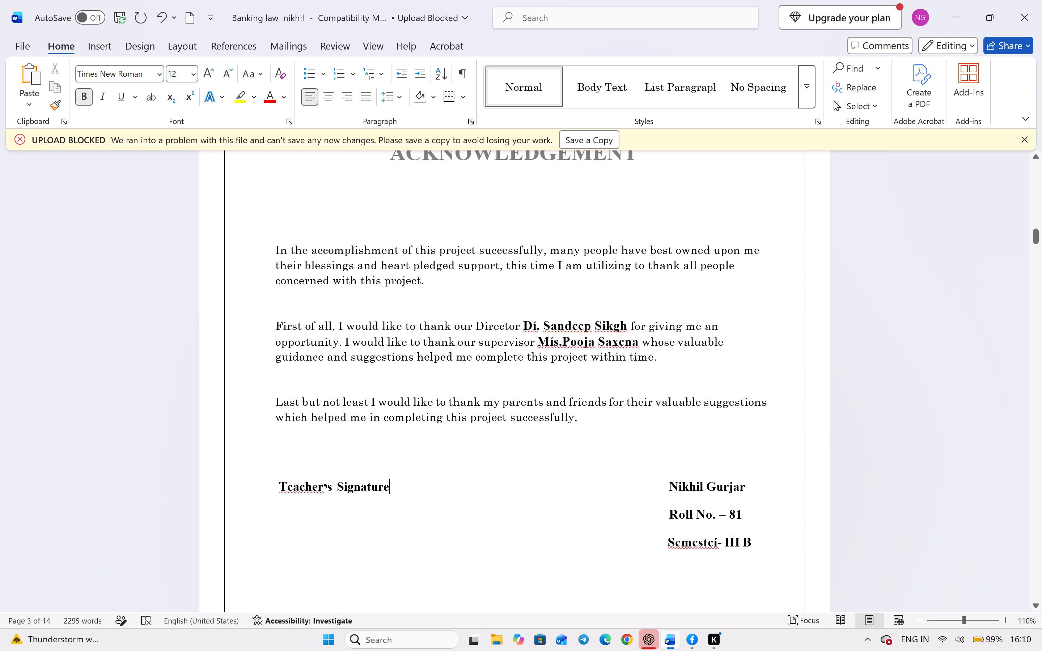
Replace the last letter of the garbled semester label below the student's roll number with "r".
click(719, 543)
key(BackSpace)
key(r)
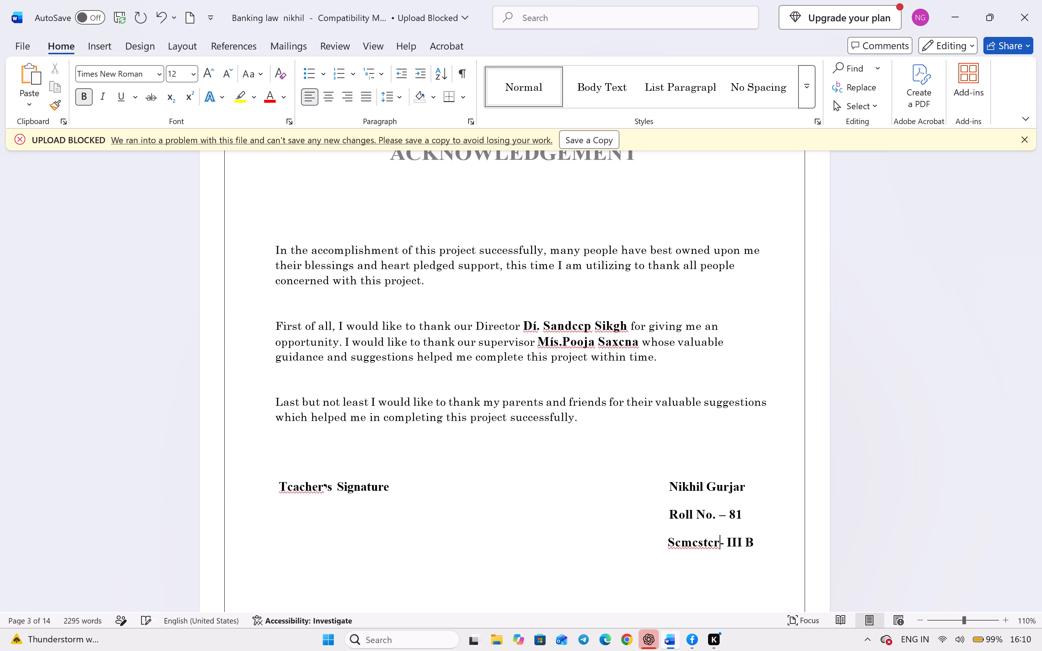
In the faculty member's surname at the top of the certificate page, replace the last four letters with "xena".
scroll(644, 524, down, 2)
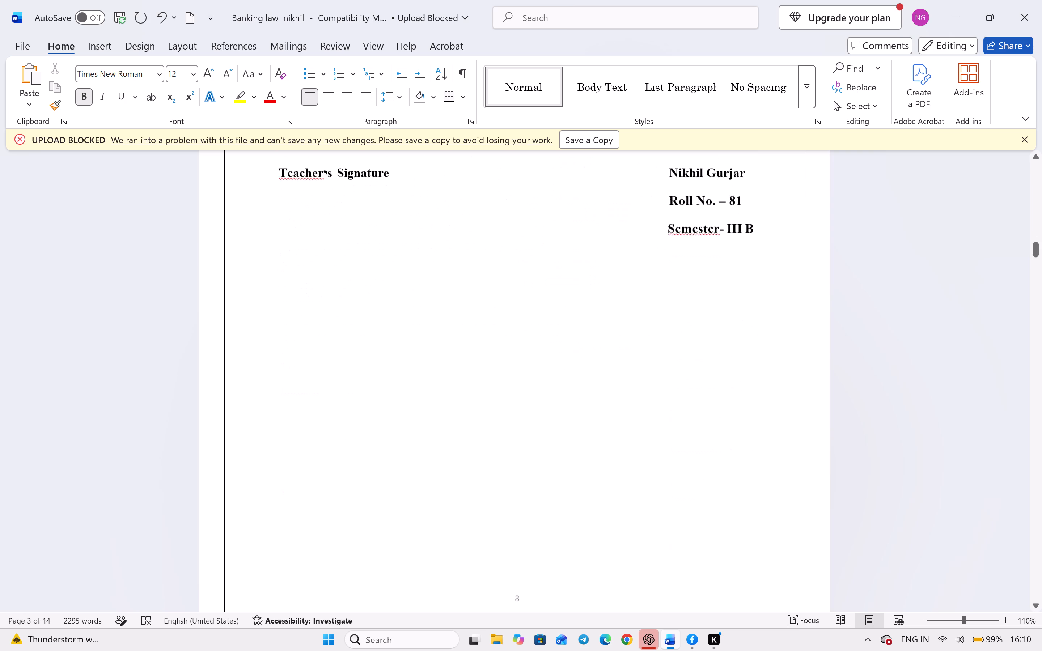
scroll(644, 524, down, 3)
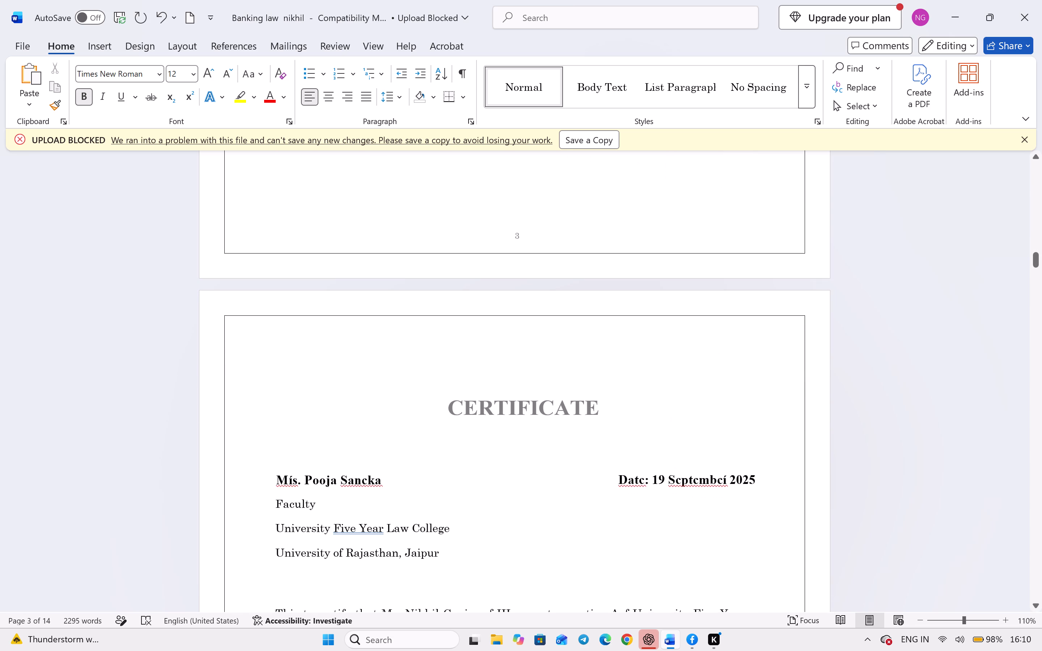
click(395, 482)
key(BackSpace)
key(BackSpace)
key(BackSpace)
key(BackSpace)
text(xena)
Replace the last letter of the month in the certificate's date with "r".
scroll(448, 536, down, 1)
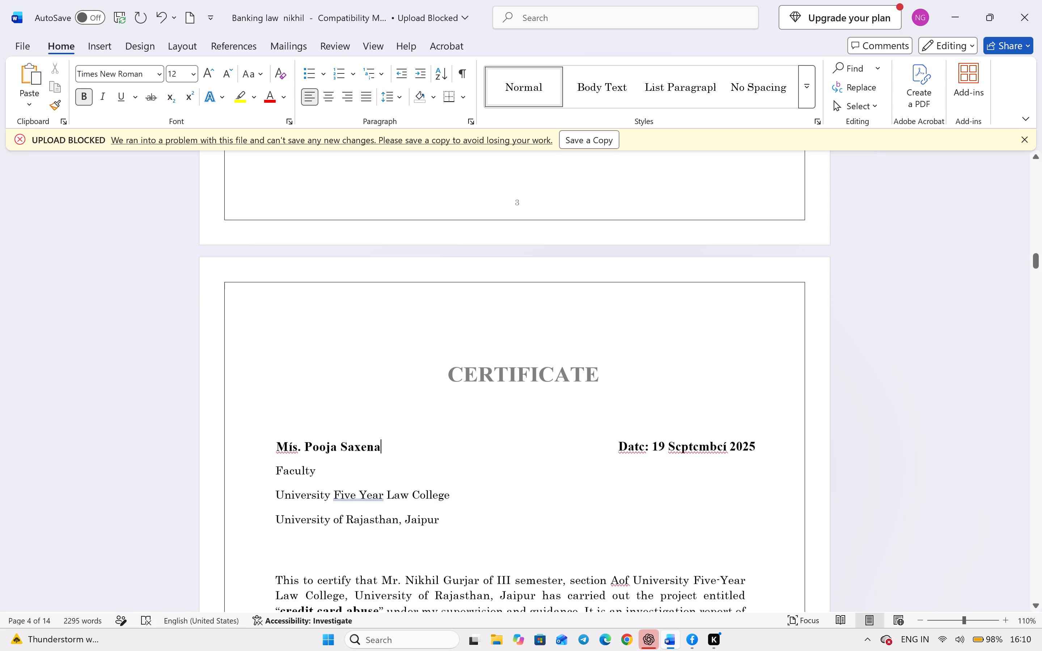
scroll(448, 536, down, 2)
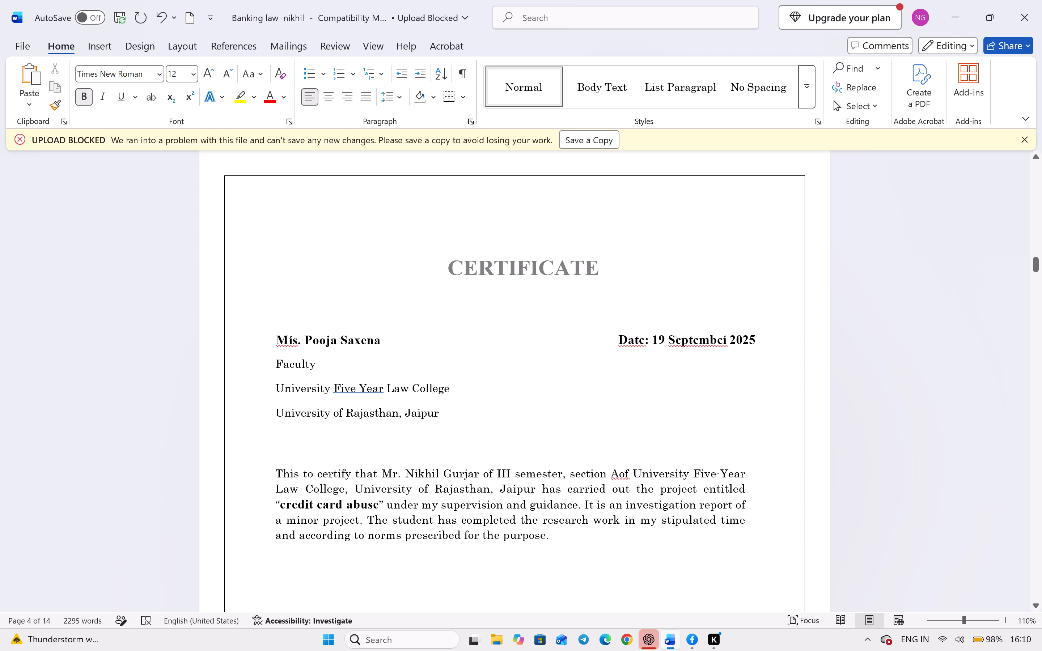
click(726, 339)
key(BackSpace)
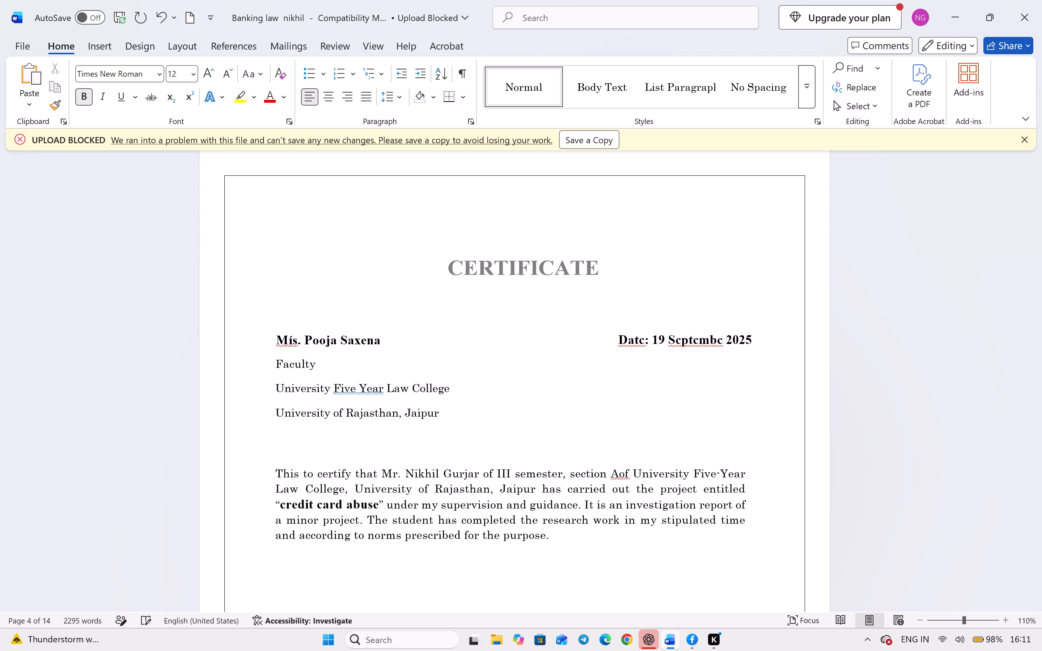
key(r)
In the supervisor's surname below the certificate text, replace the third letter with "x" and the fifth letter with "n".
scroll(742, 271, down, 1)
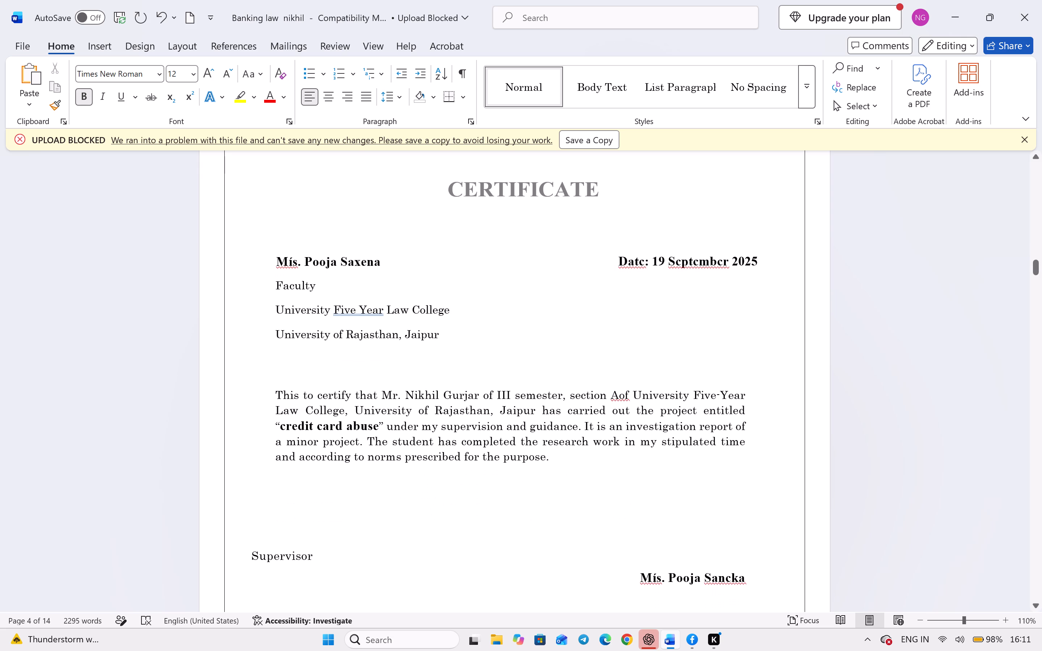
scroll(630, 378, down, 2)
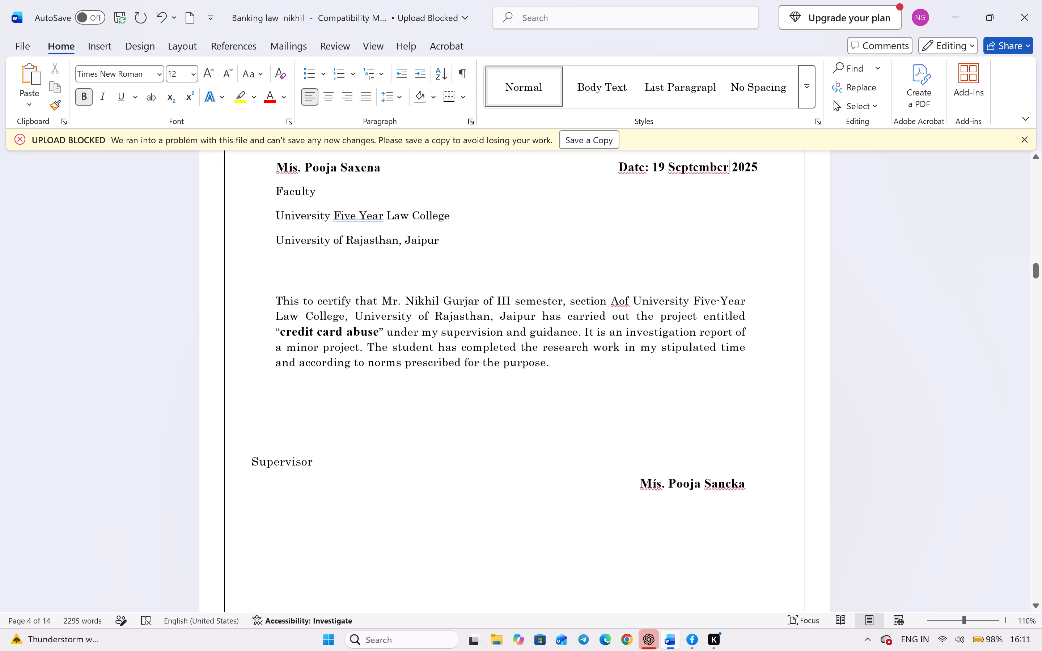
click(726, 483)
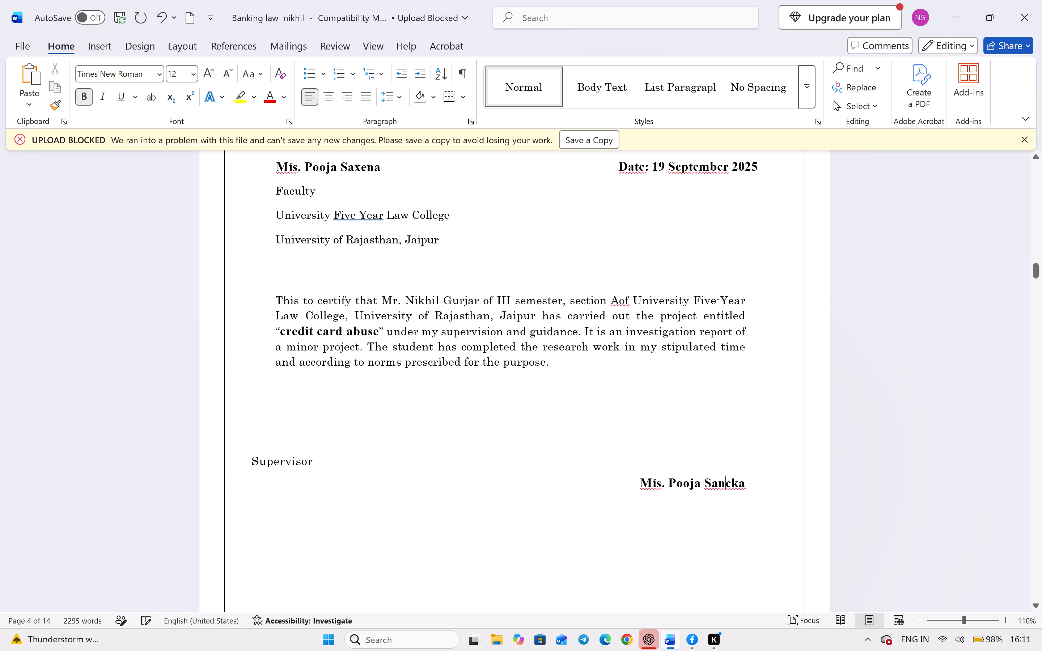
key(BackSpace)
key(x)
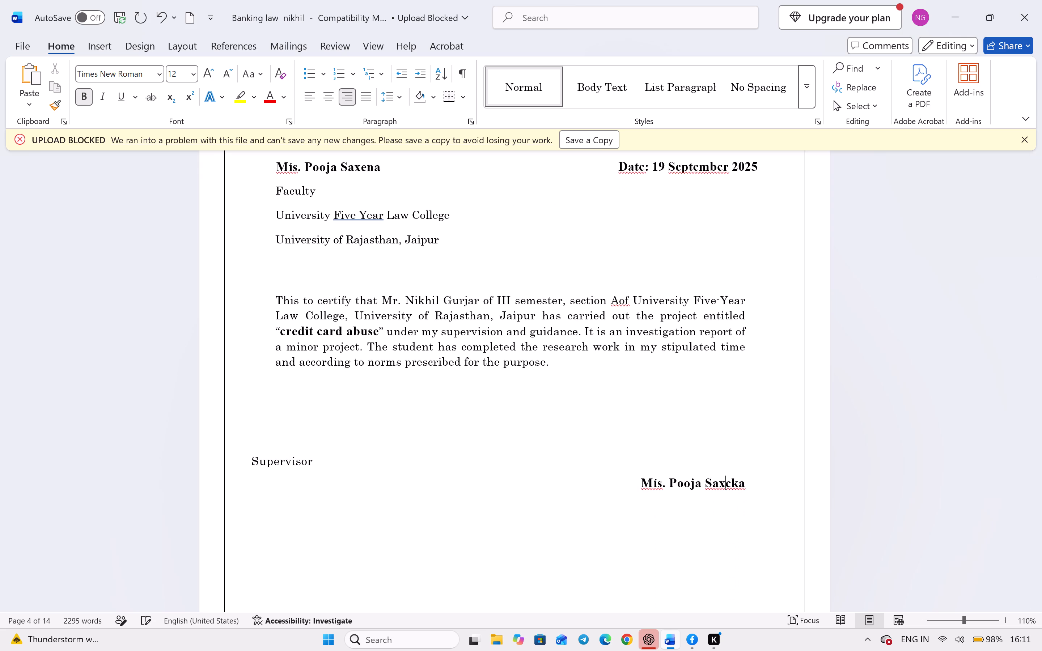
key(Right)
key(Right)
key(BackSpace)
key(n)
Look over the table of contents and the following chapter pages for remaining text errors.
scroll(364, 468, down, 2)
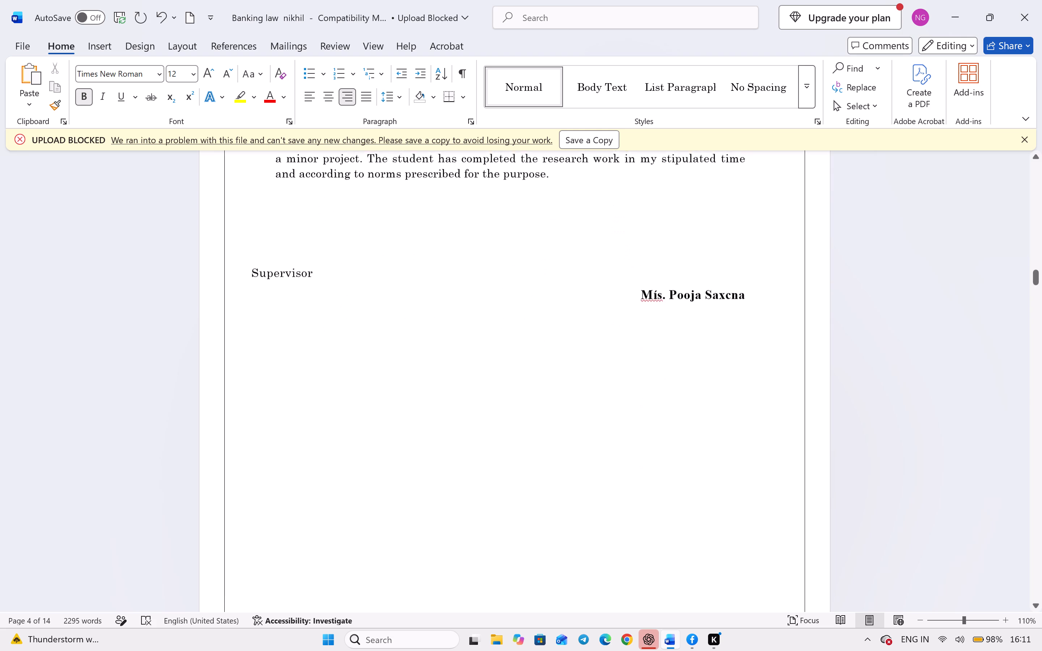
scroll(364, 468, down, 4)
scroll(364, 468, up, 1)
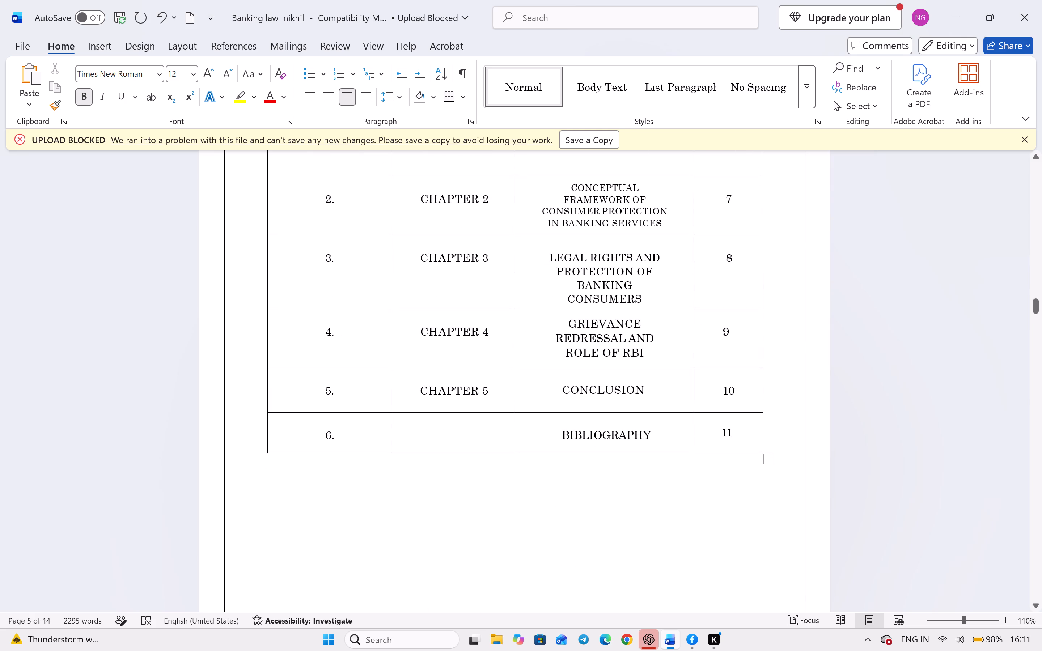
scroll(429, 539, up, 1)
scroll(561, 441, down, 1)
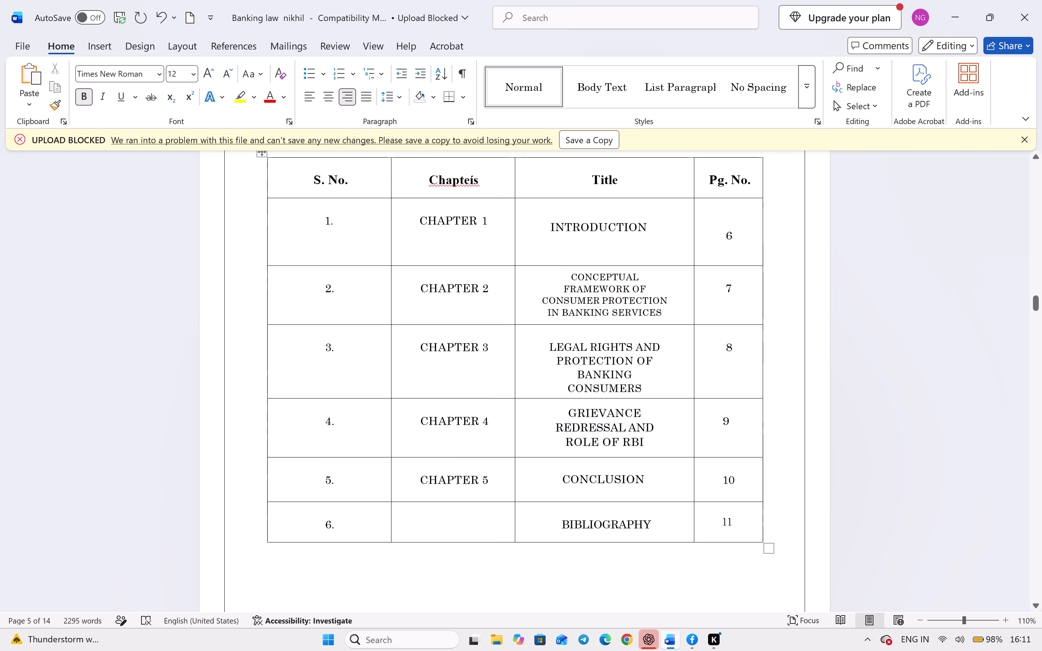
scroll(561, 441, down, 5)
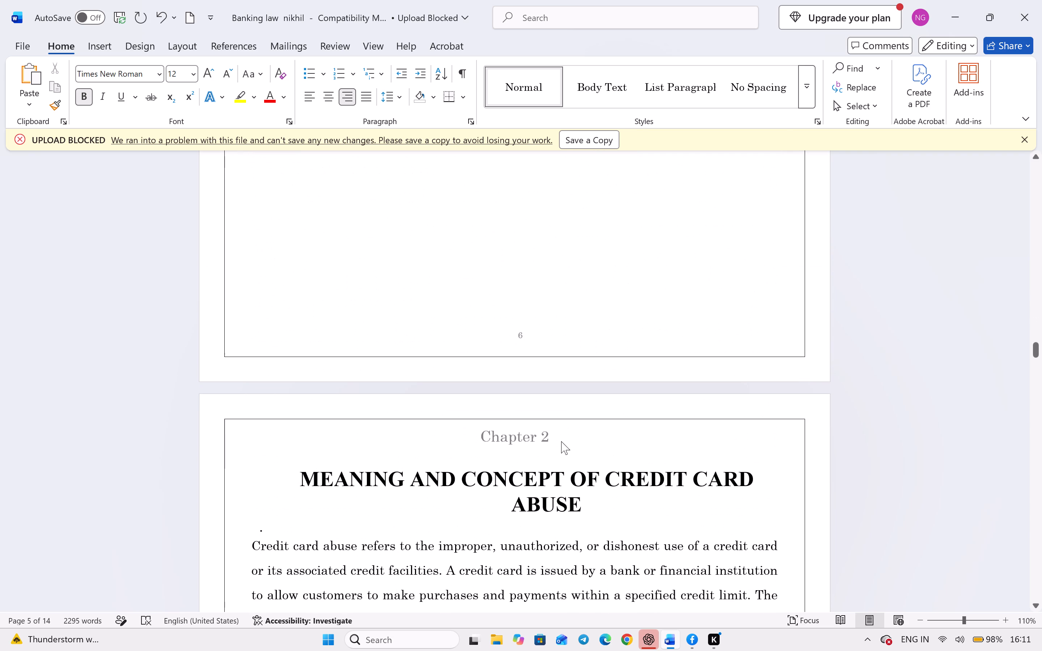
scroll(561, 441, down, 3)
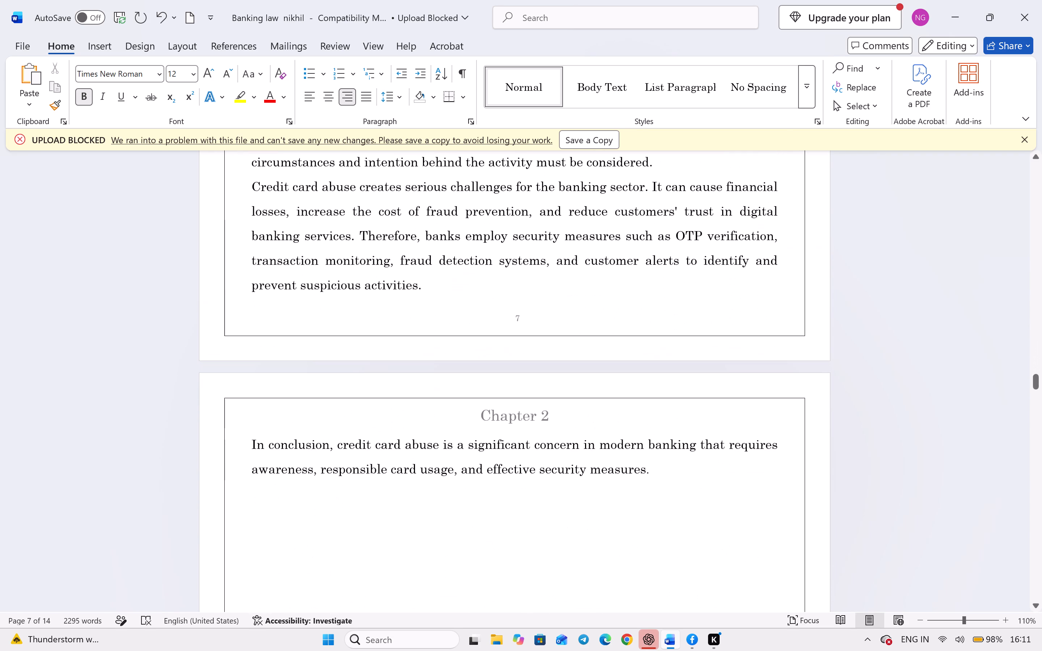
scroll(561, 441, down, 5)
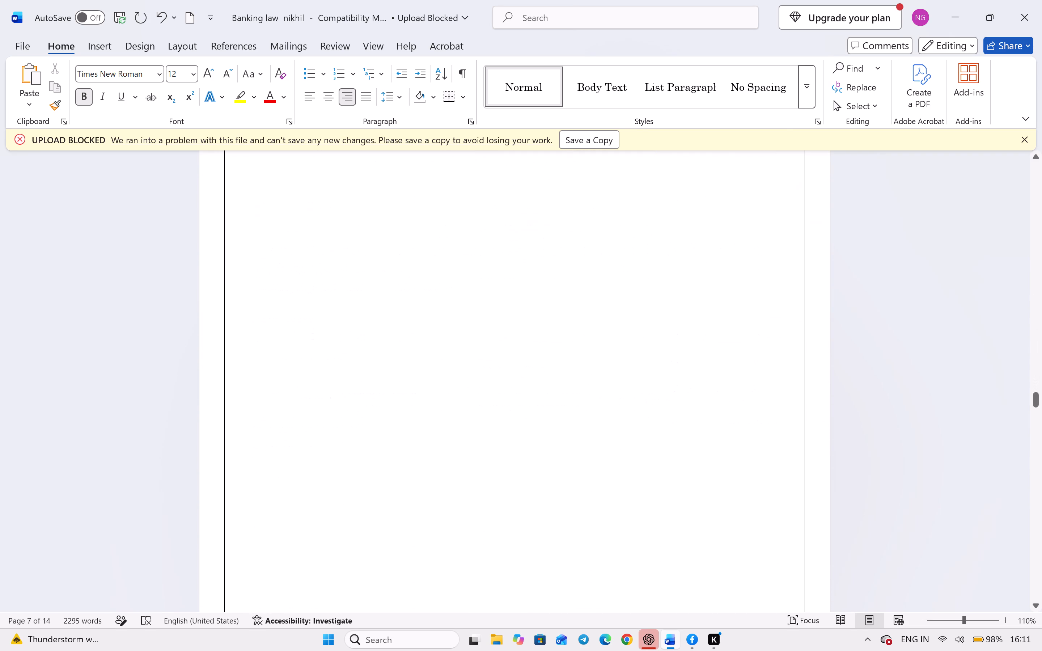
Check the starting pages of Chapters 2, 3 and 4 against the page numbers in the table of contents.
scroll(561, 441, down, 3)
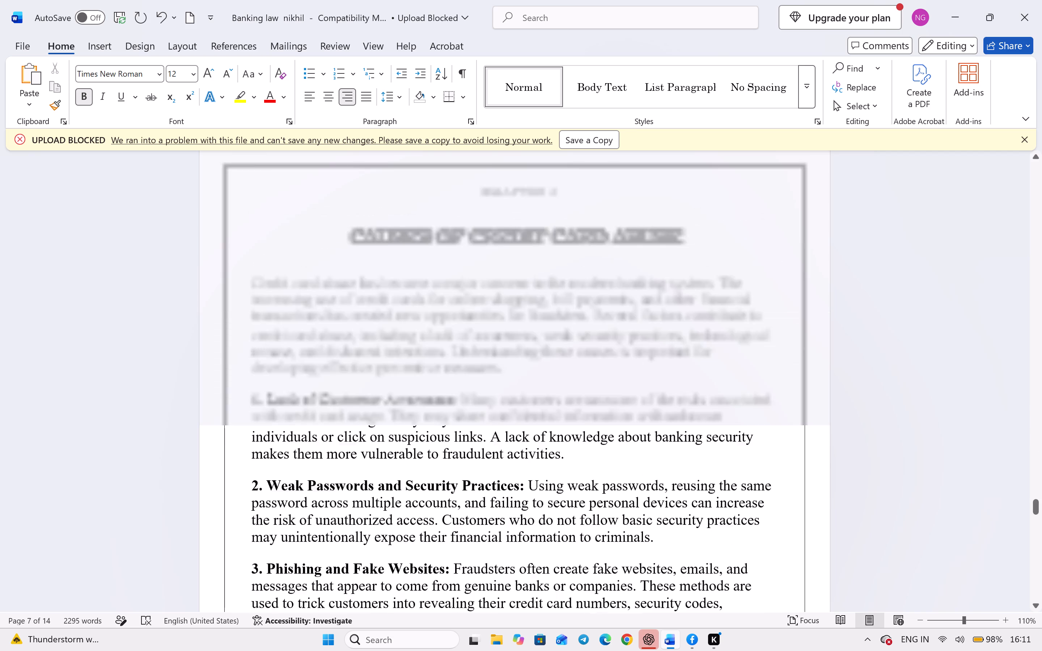
scroll(561, 441, up, 6)
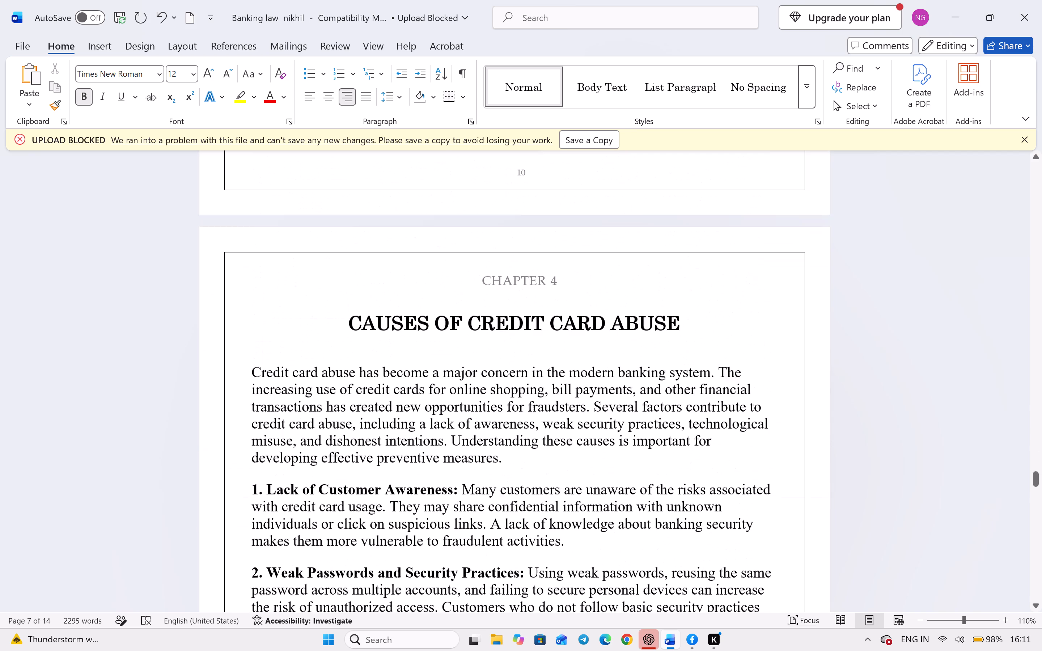
scroll(561, 441, up, 8)
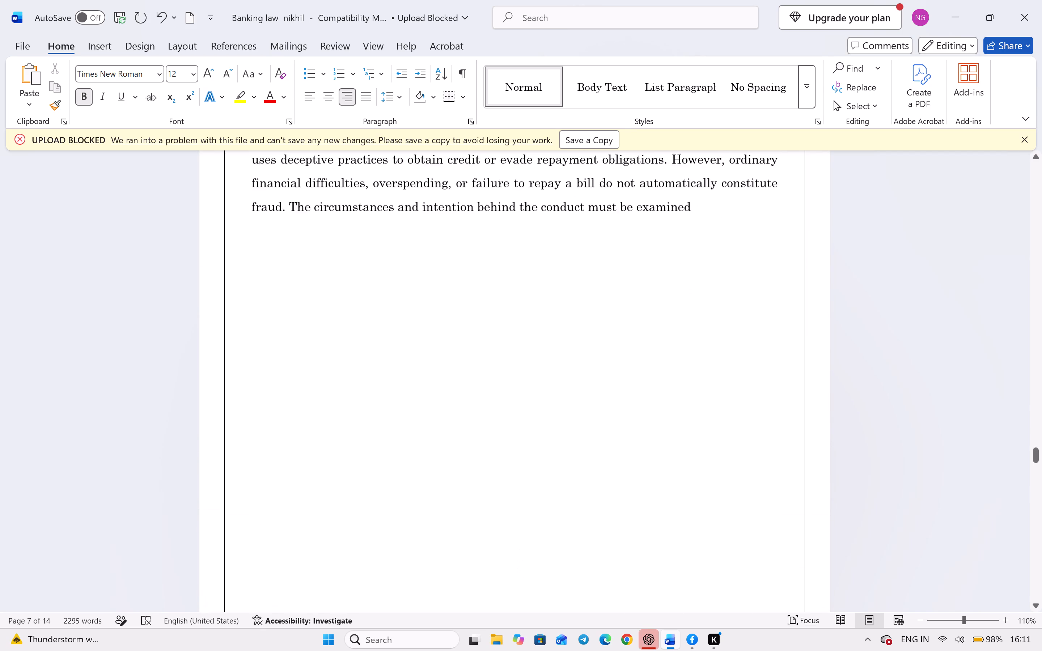
scroll(561, 441, up, 7)
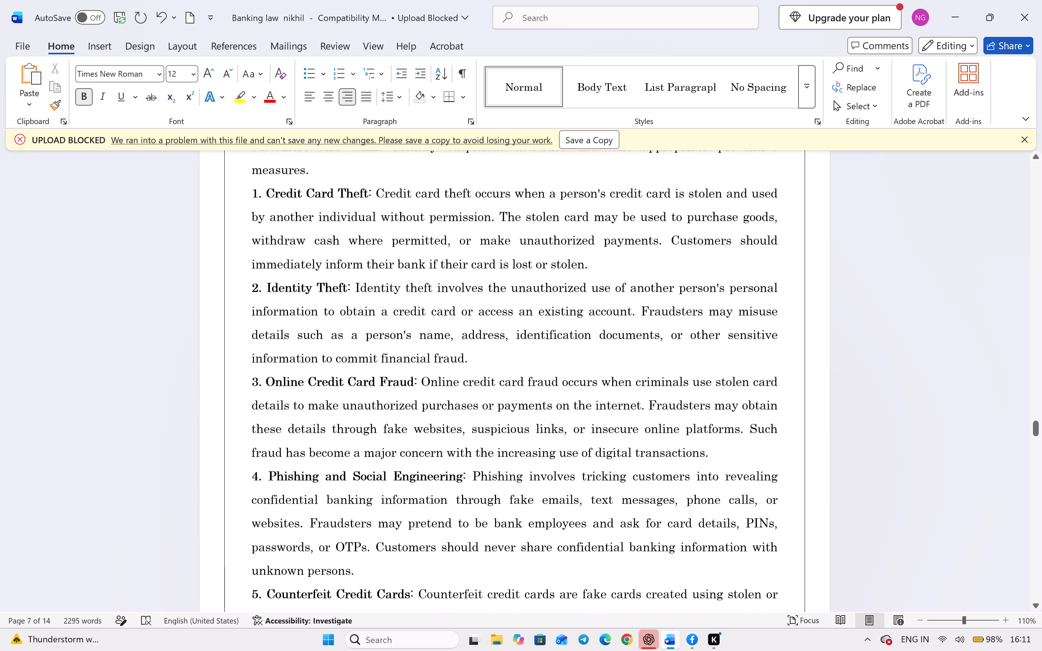
scroll(561, 441, up, 2)
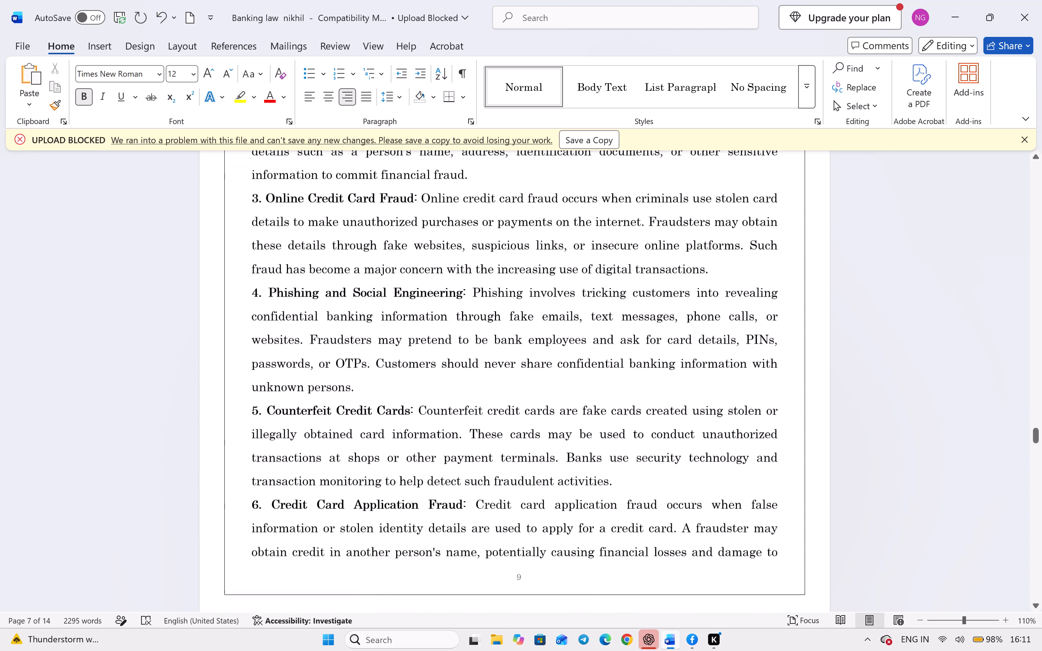
scroll(561, 441, up, 5)
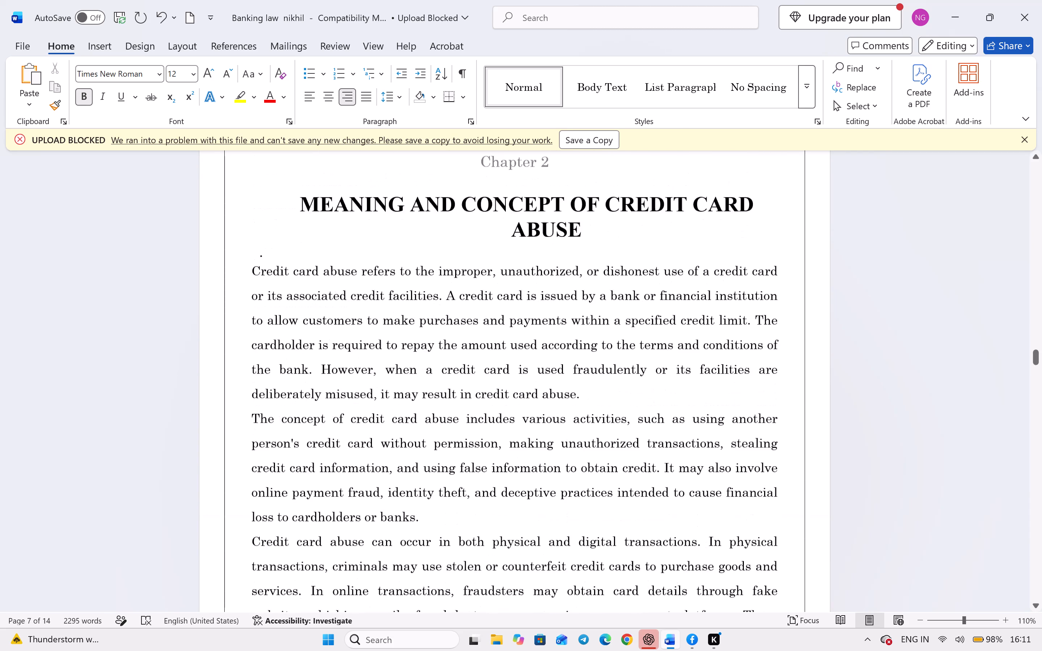
scroll(561, 441, up, 8)
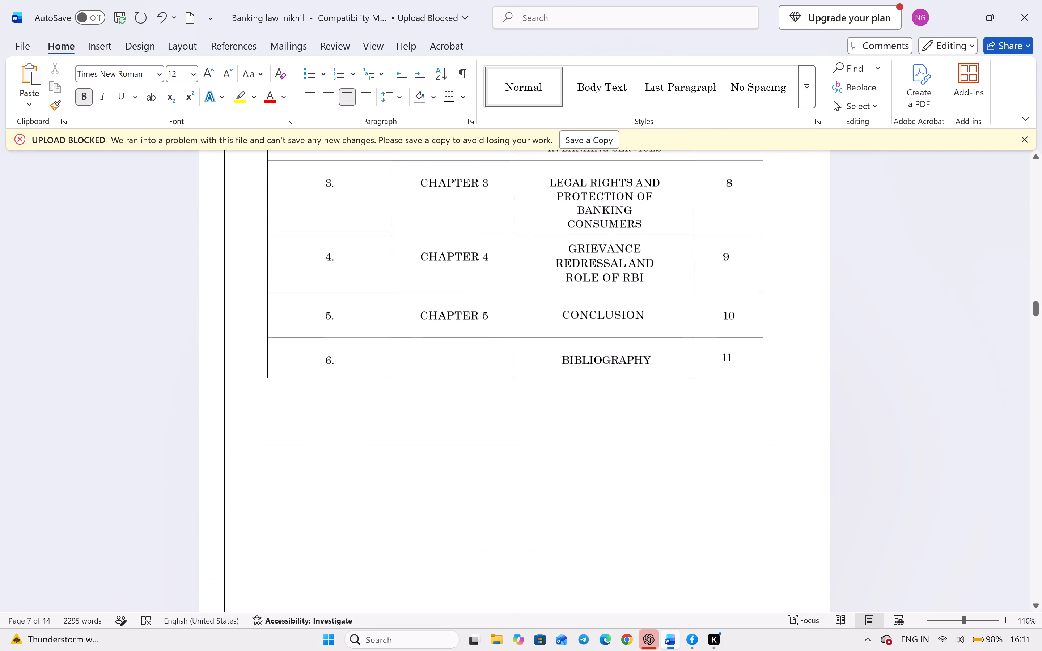
Set the page number of Chapter 3 in the table of contents to 9.
scroll(561, 441, up, 2)
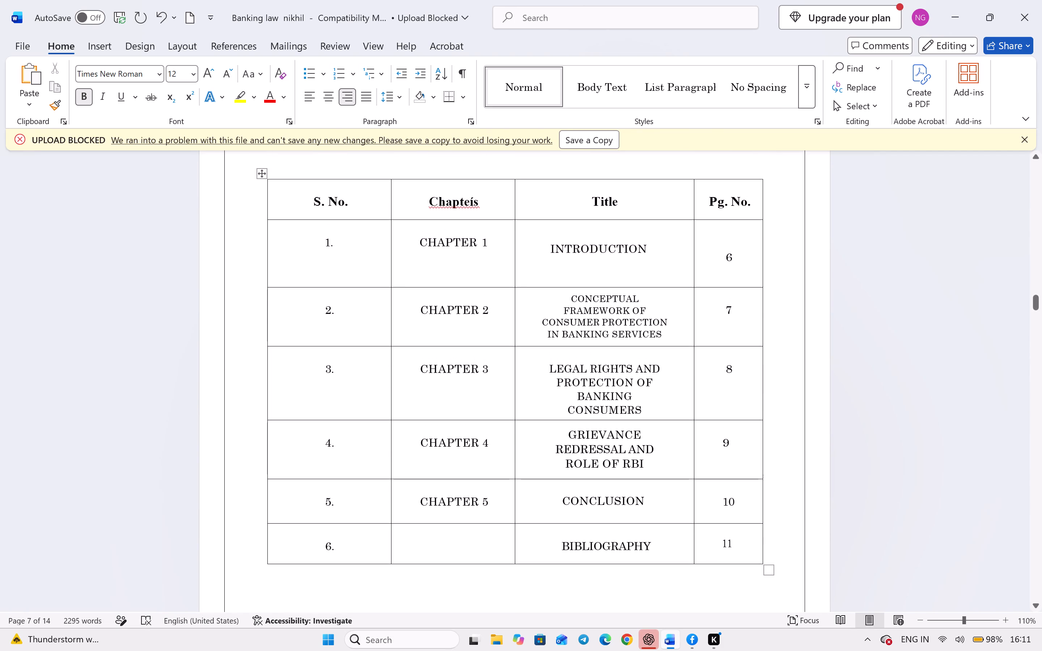
double_click(738, 366)
key(BackSpace)
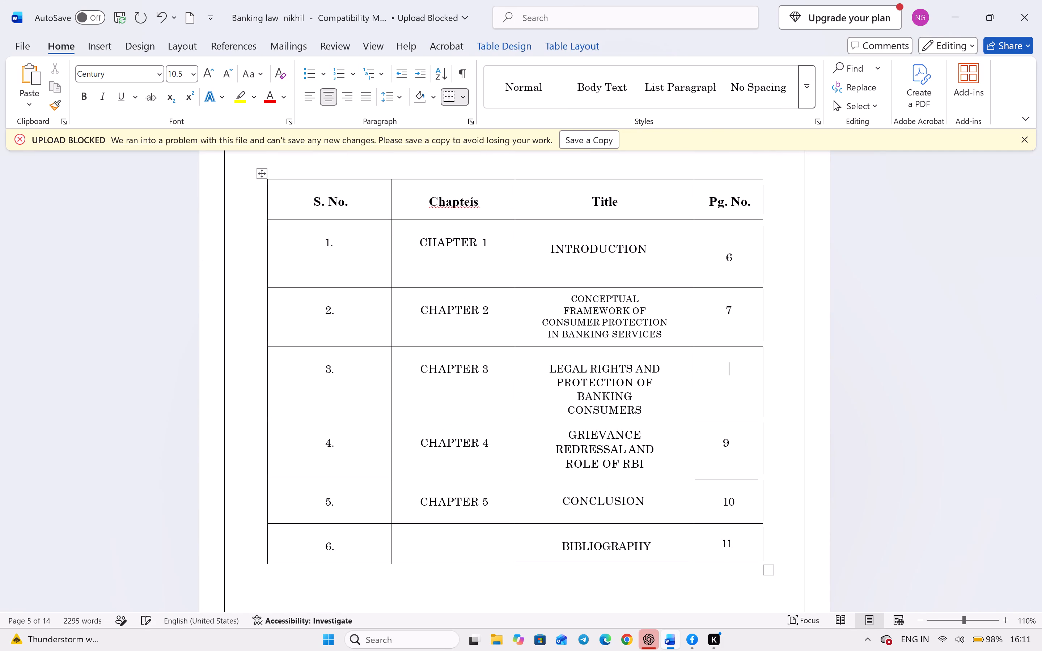
key(9)
Delete the "CHAPTER 5" label from the Conclusion row of the table of contents, leaving that cell empty.
scroll(675, 483, down, 1)
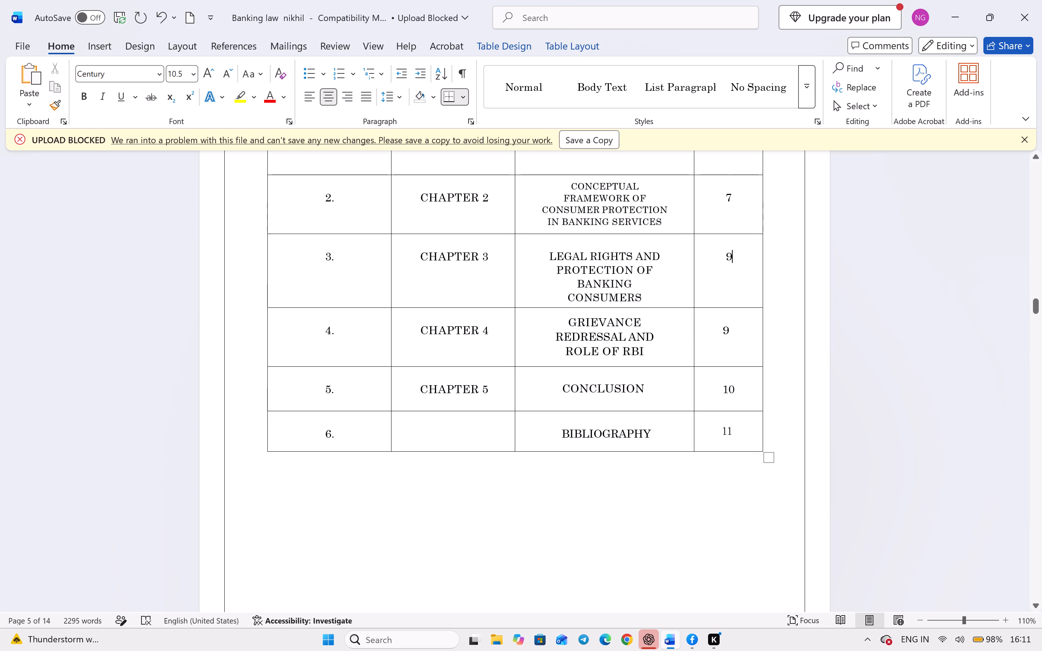
scroll(675, 483, down, 1)
click(501, 379)
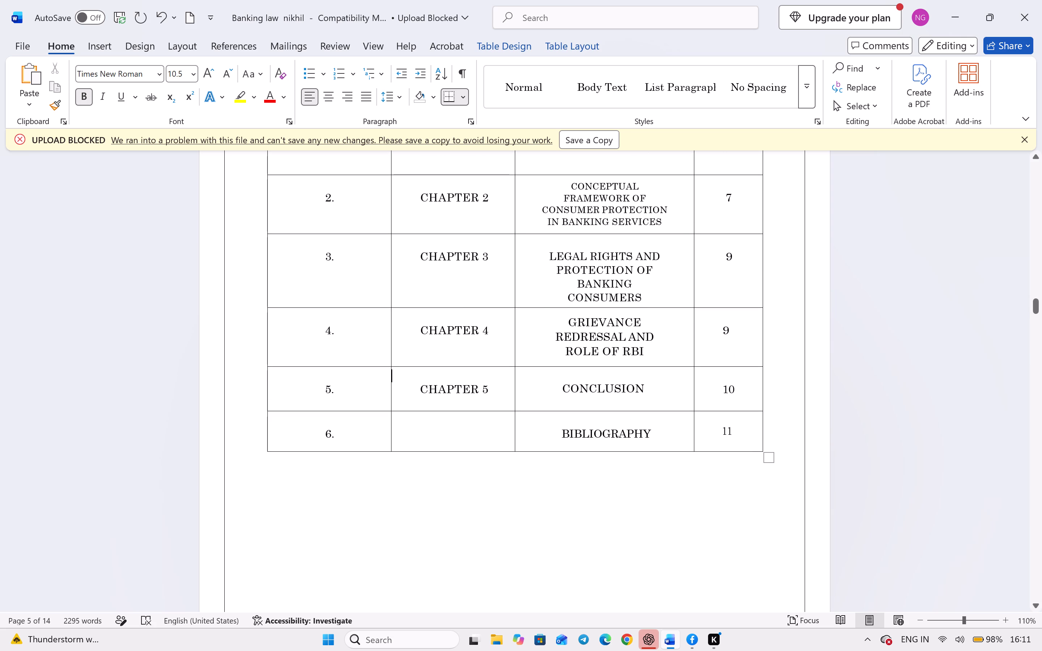
click(496, 391)
key(BackSpace)
key(BackSpace)
key(BackSpace)
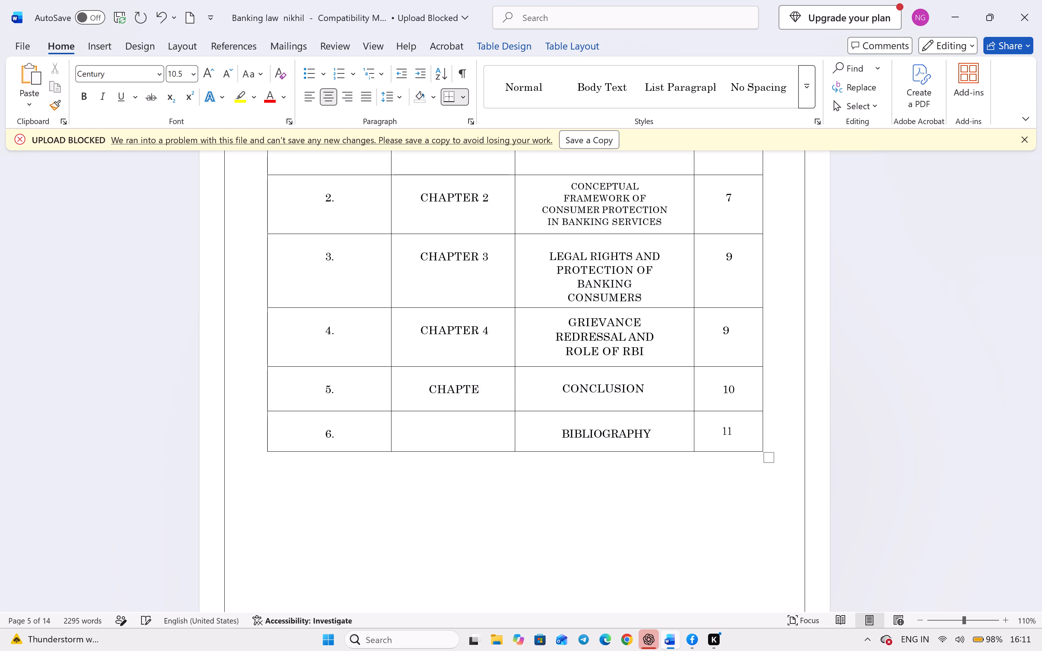
key(BackSpace)
key(BackSpace)
key(BackSpace)
key(BackSpace)
key(BackSpace)
key(BackSpace)
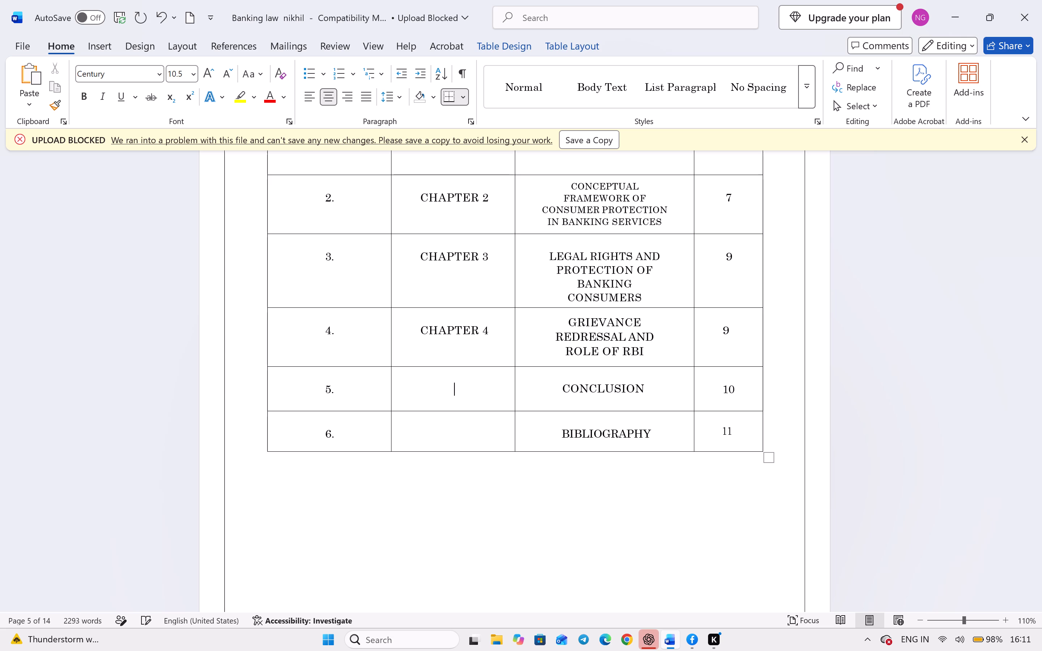
Check the headings and page numbers of the chapters, conclusion and bibliography against the table of contents.
scroll(496, 391, up, 1)
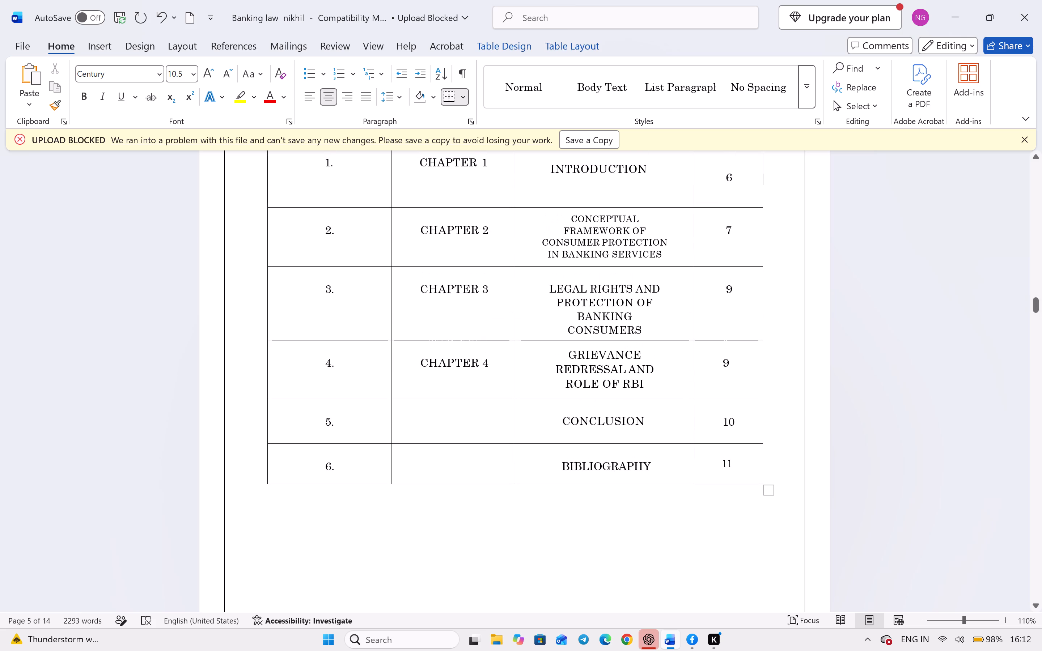
scroll(496, 391, down, 4)
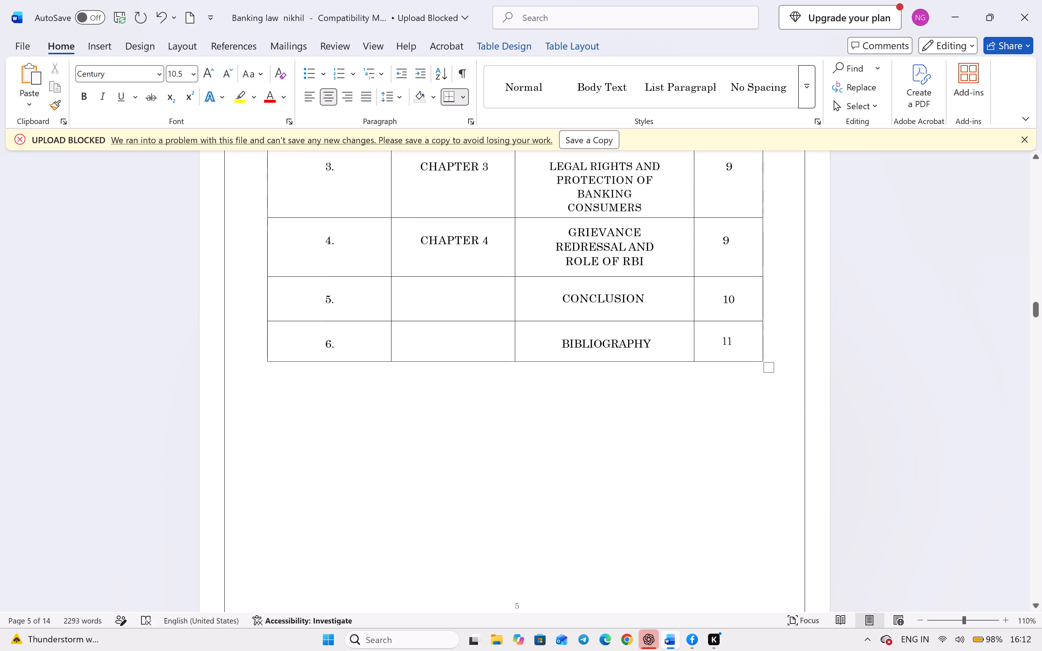
scroll(496, 391, down, 6)
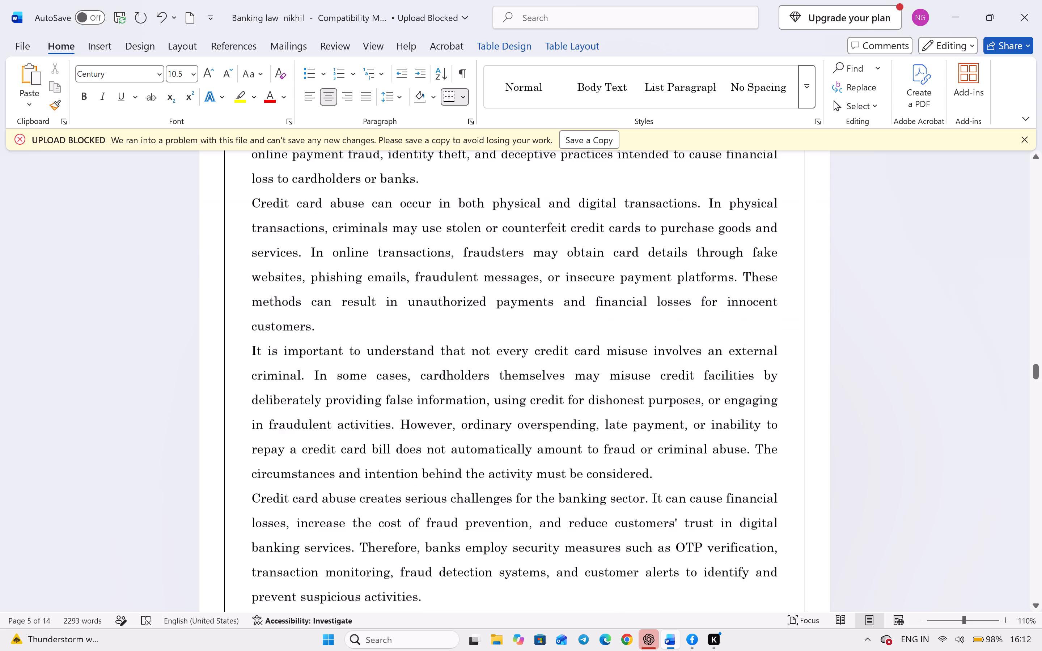
scroll(496, 391, down, 6)
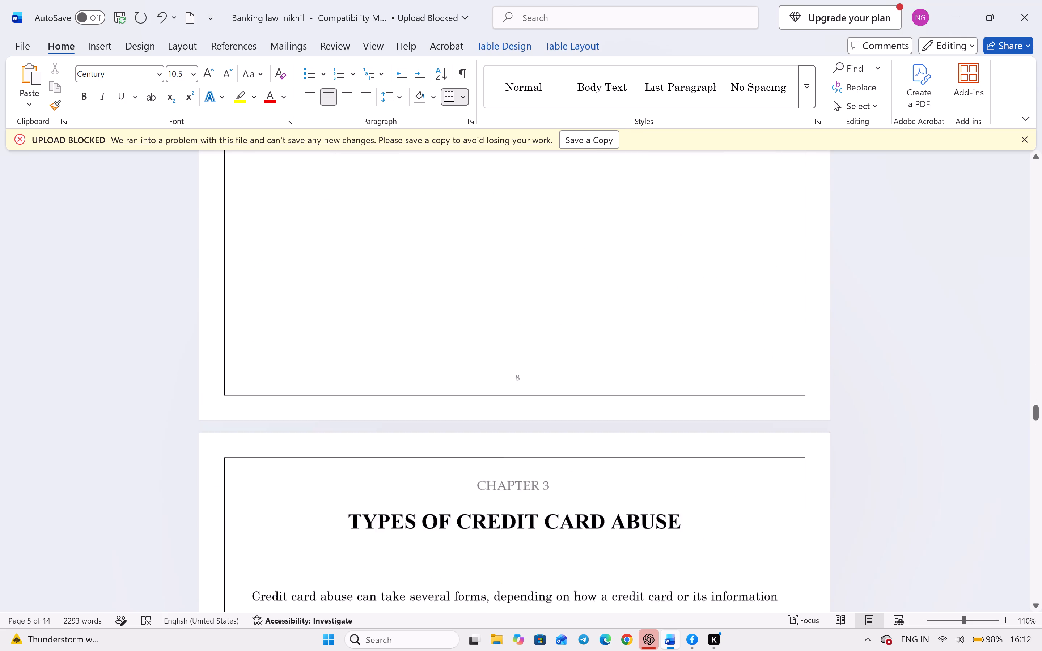
scroll(496, 391, down, 5)
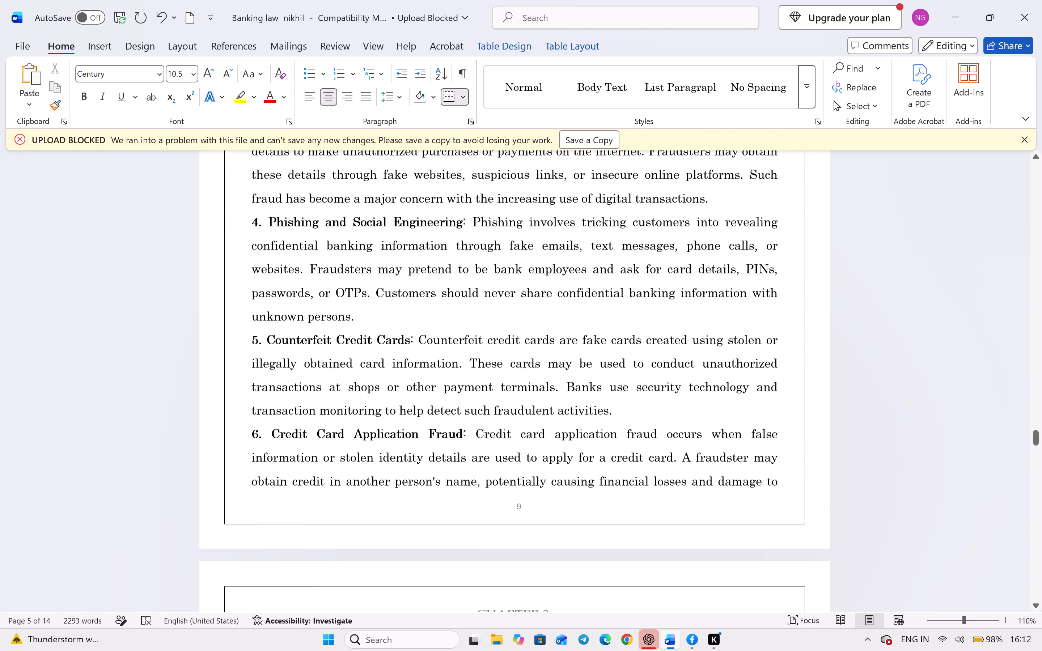
scroll(496, 391, down, 4)
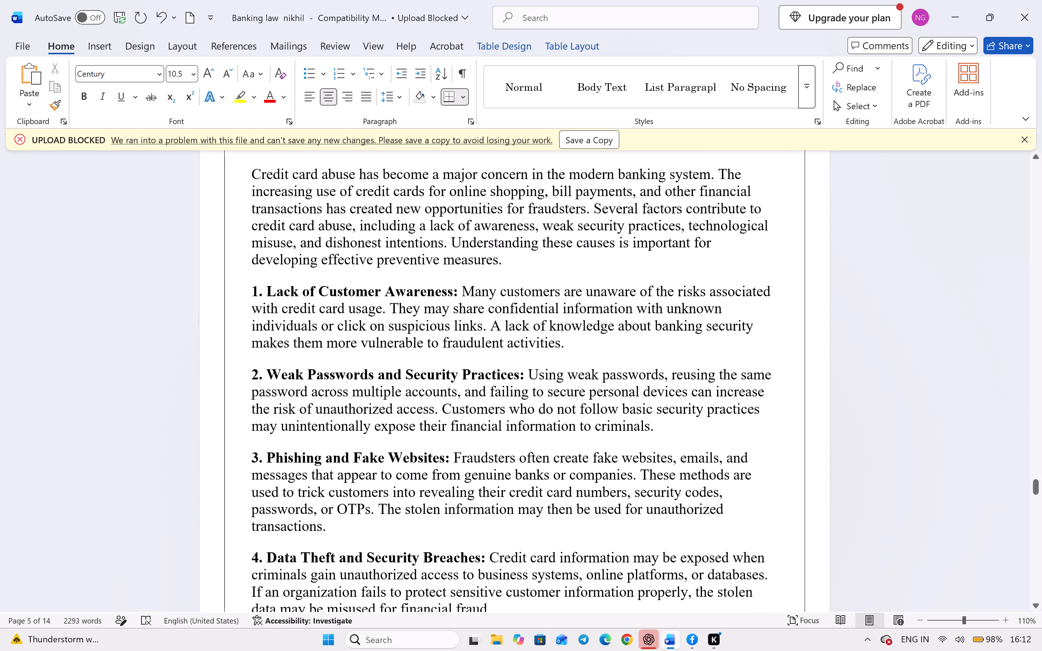
scroll(496, 391, down, 3)
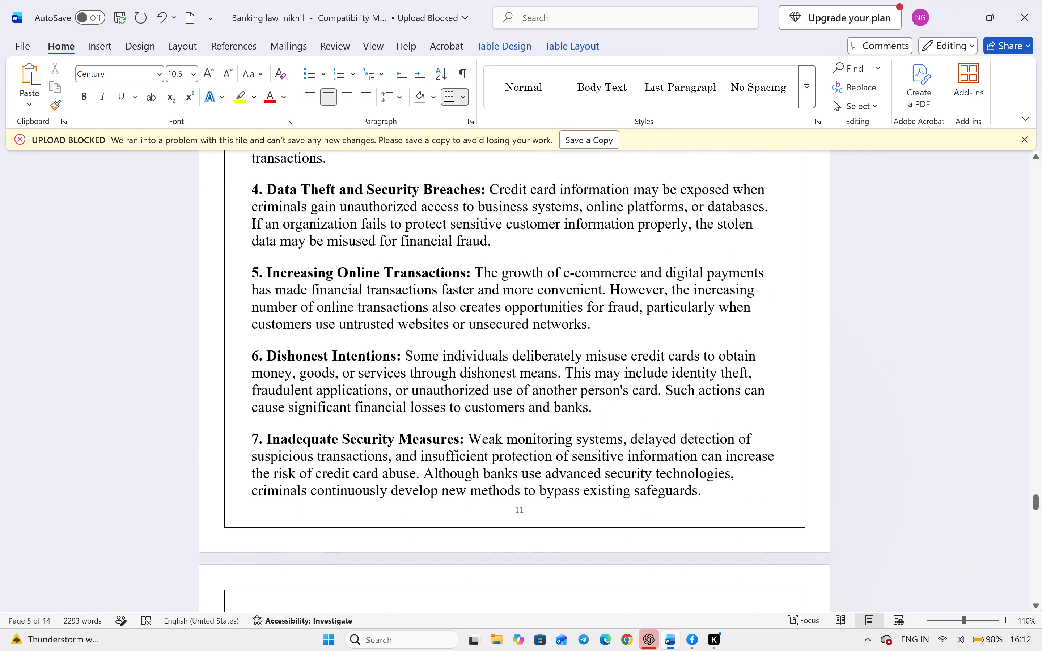
scroll(496, 391, down, 4)
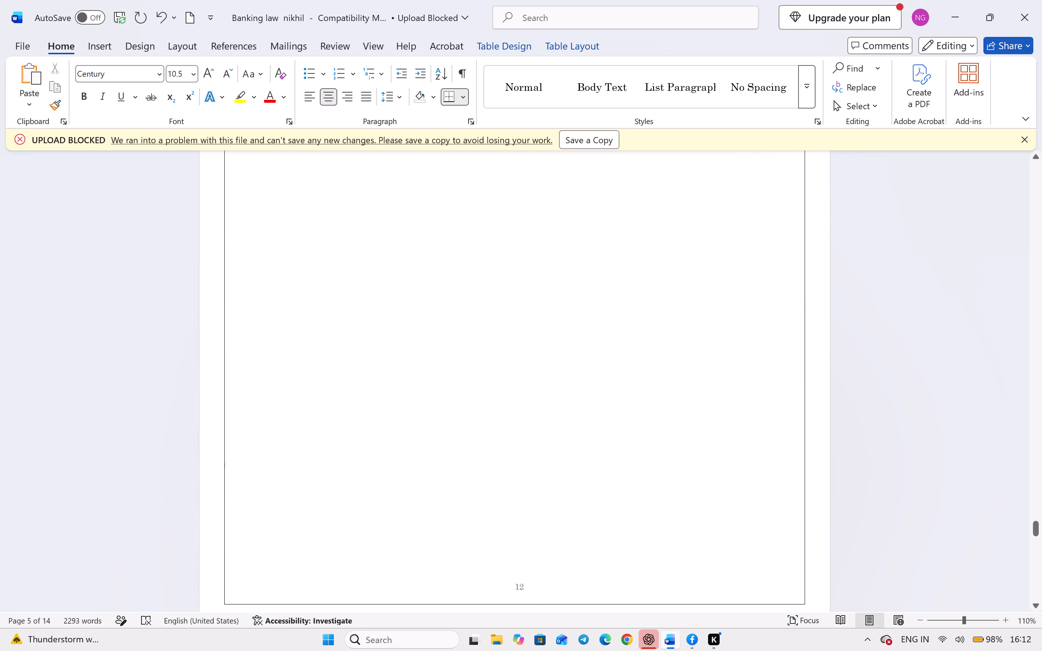
scroll(496, 391, down, 2)
scroll(496, 391, up, 4)
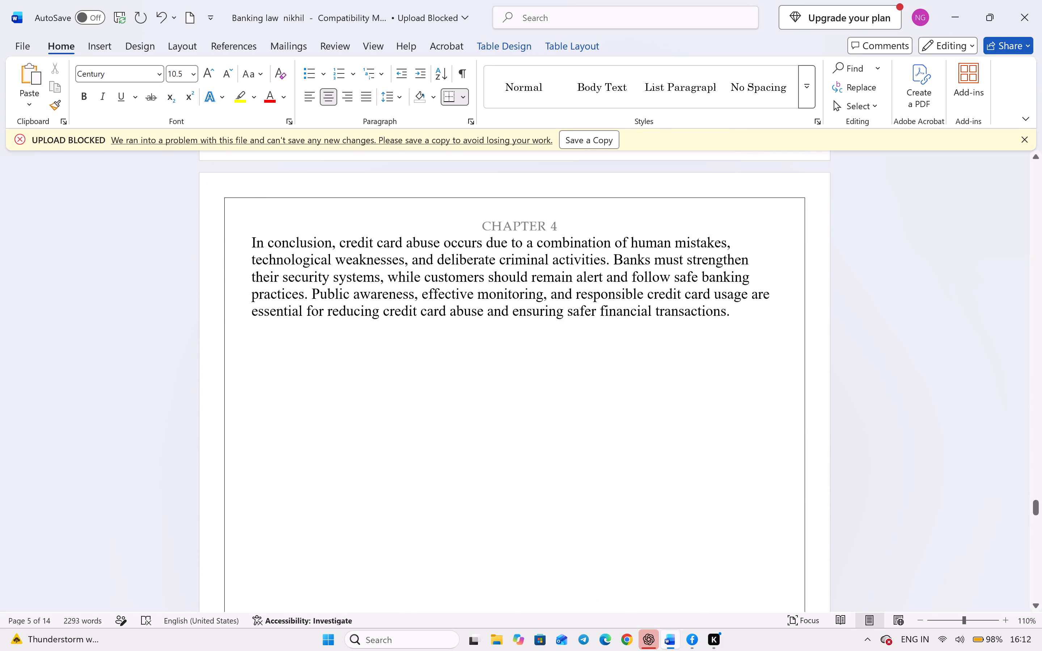
scroll(496, 391, up, 1)
scroll(496, 391, down, 1)
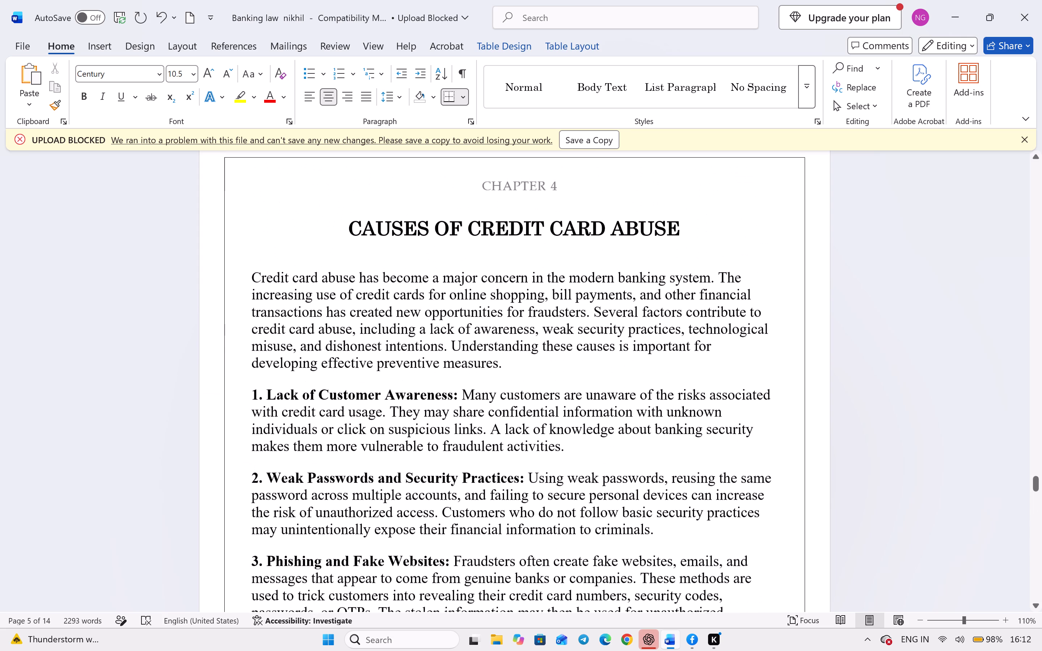
scroll(496, 391, down, 1)
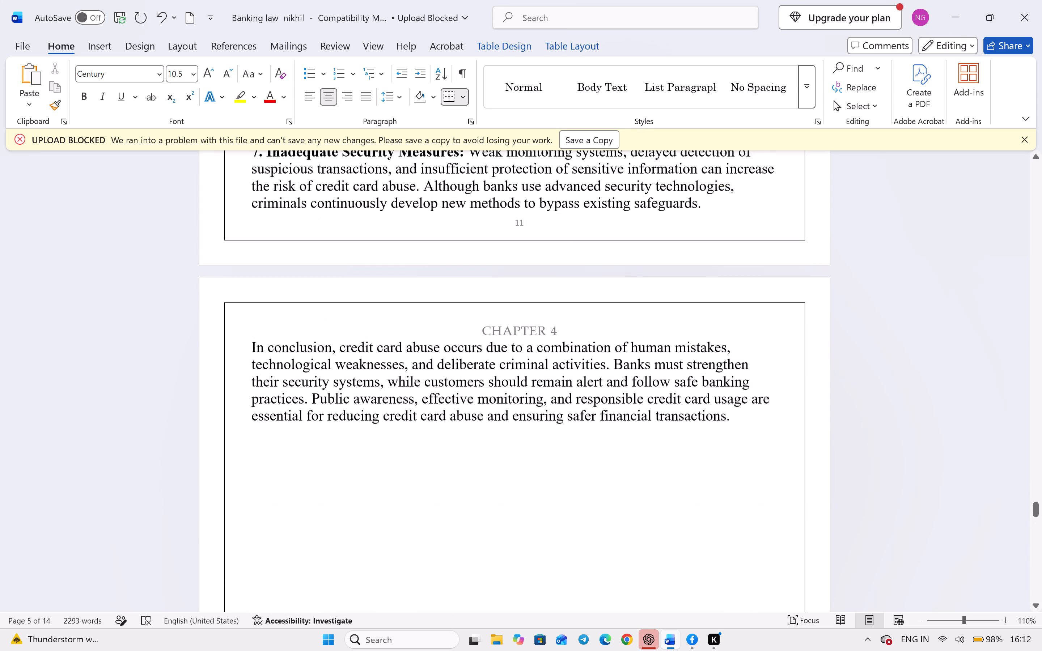
scroll(496, 391, down, 2)
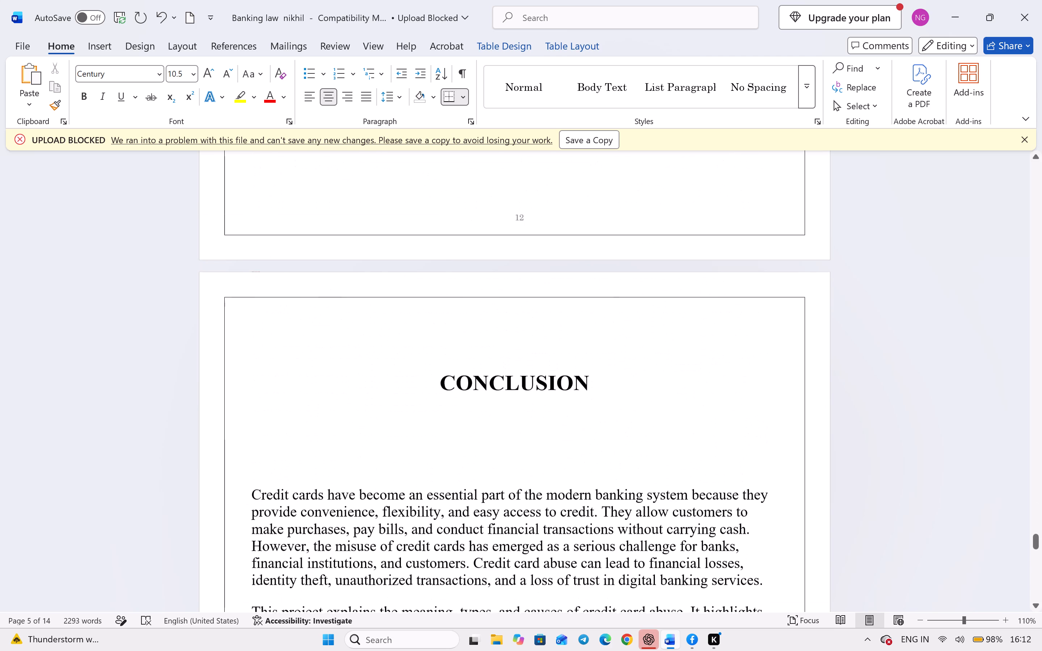
scroll(496, 391, down, 2)
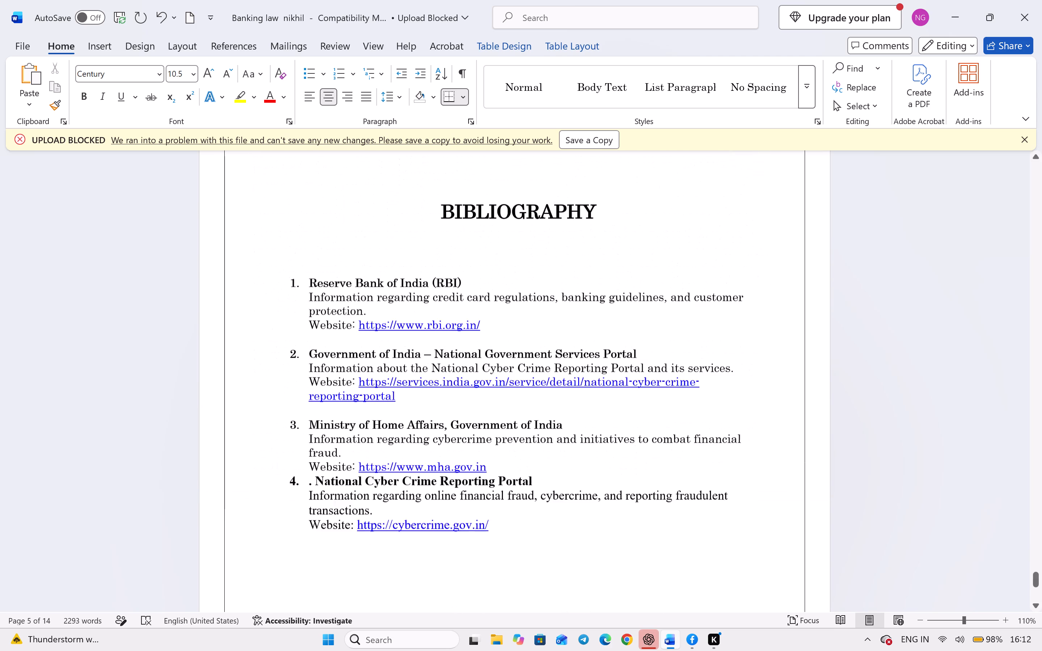
scroll(496, 391, down, 1)
Check the page positions of the Bibliography and Conclusion, and look over the front pages back to the cover page.
scroll(496, 391, up, 2)
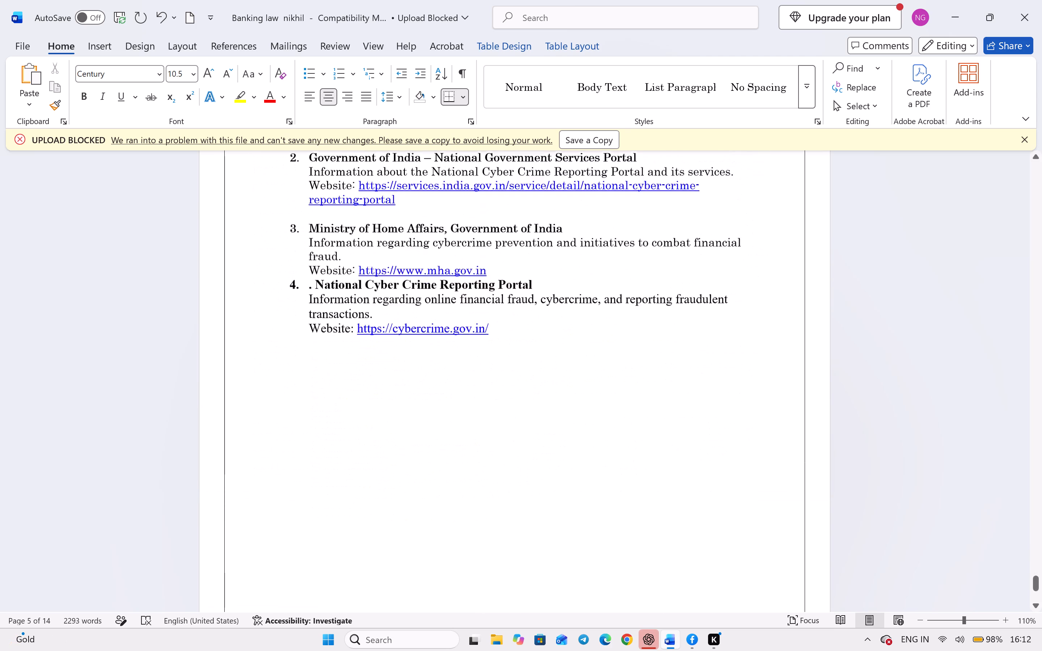
scroll(496, 391, up, 6)
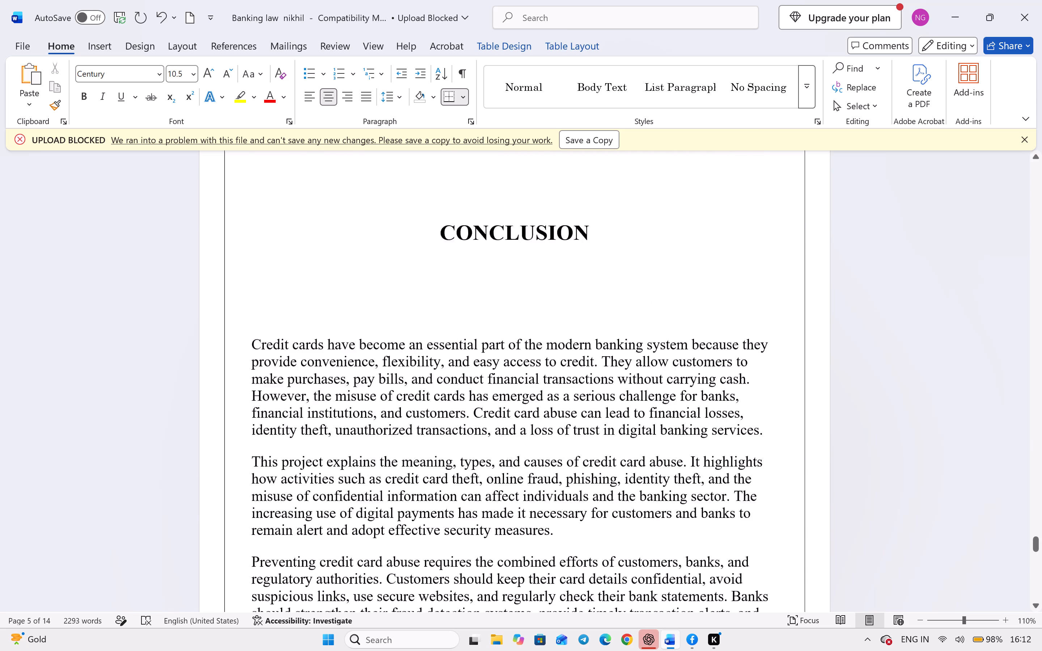
scroll(496, 391, up, 1)
scroll(496, 391, up, 20)
scroll(496, 391, up, 20)
scroll(496, 391, up, 20)
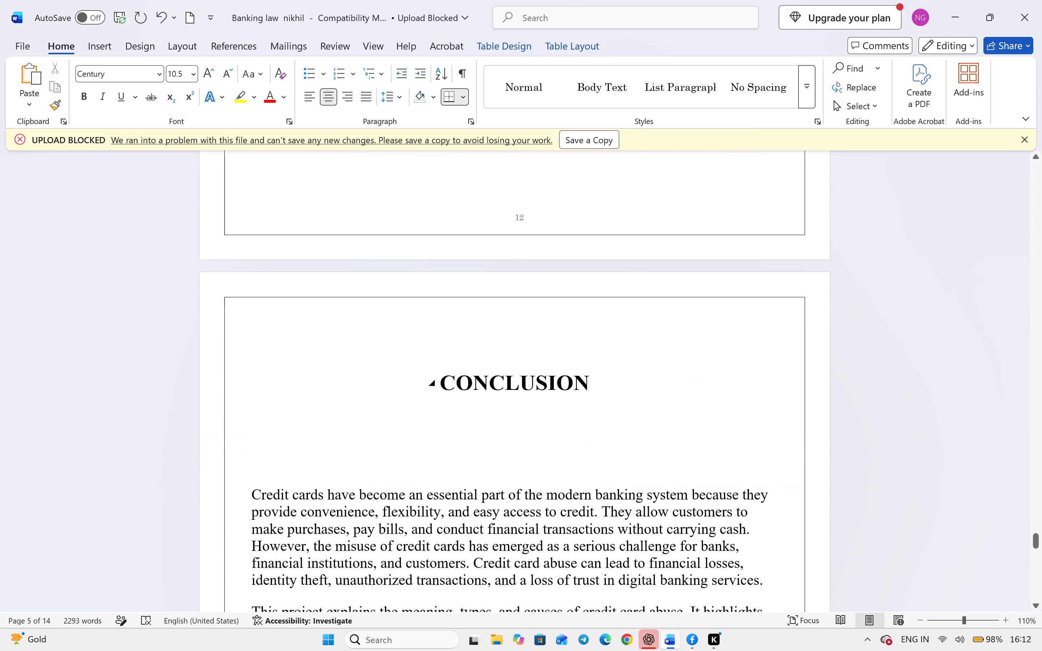
scroll(496, 391, up, 20)
scroll(496, 391, up, 20)
scroll(496, 391, up, 20)
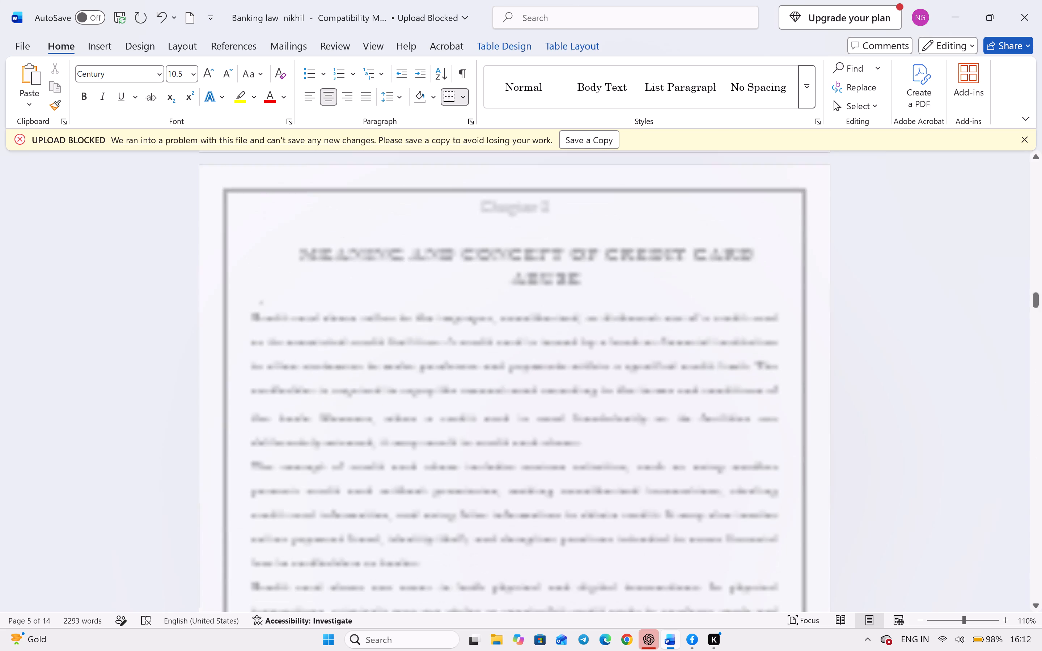
scroll(496, 391, up, 20)
scroll(496, 391, up, 6)
scroll(496, 391, down, 5)
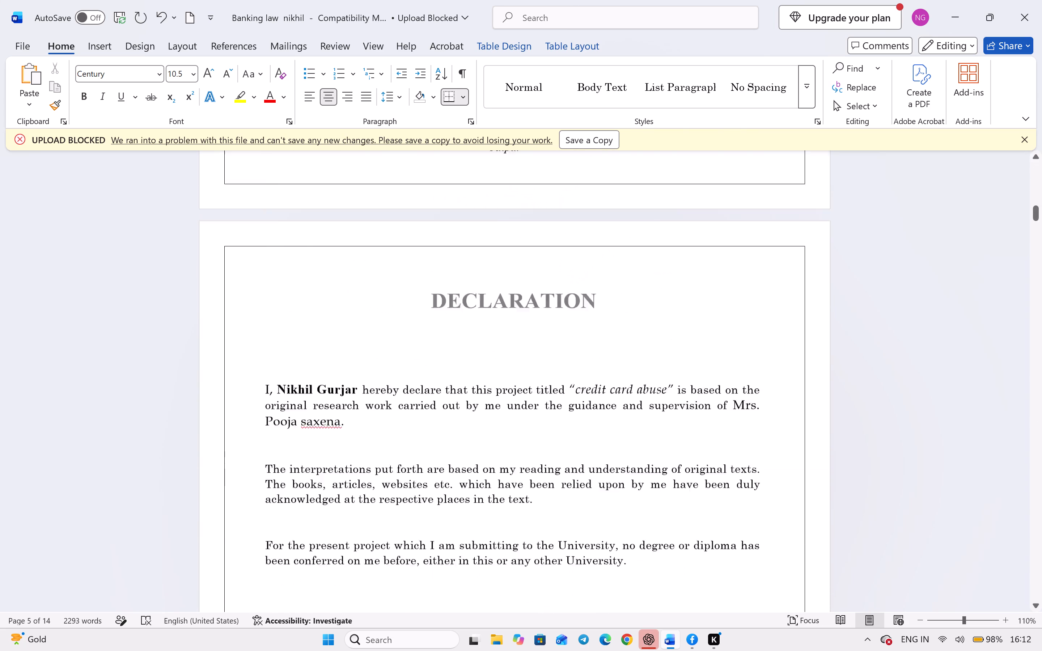
scroll(496, 391, down, 3)
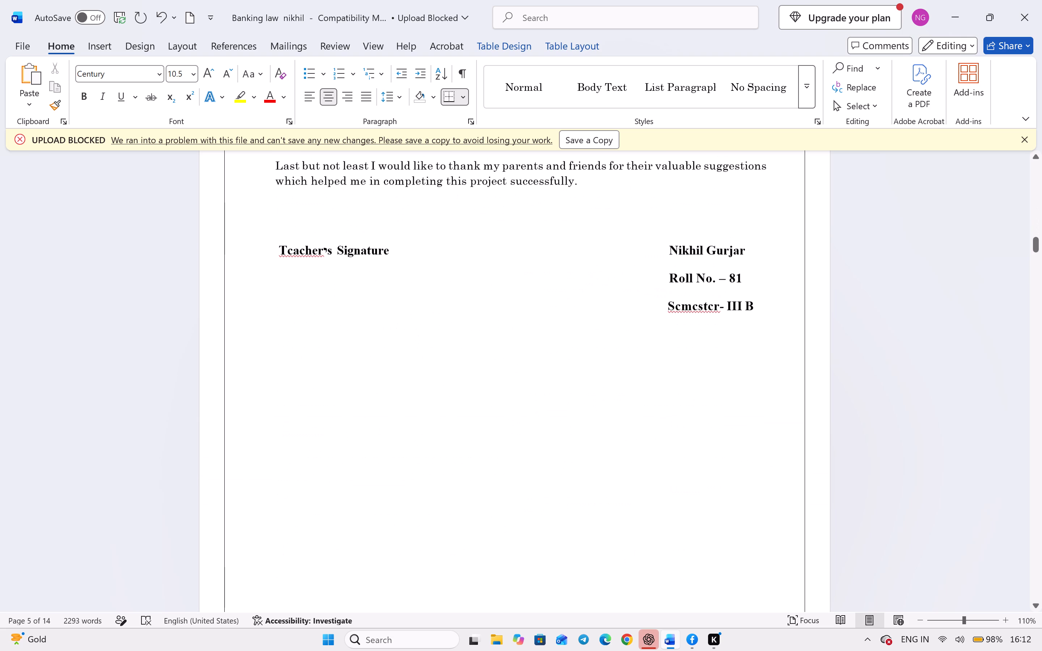
scroll(496, 391, down, 3)
scroll(496, 391, up, 1)
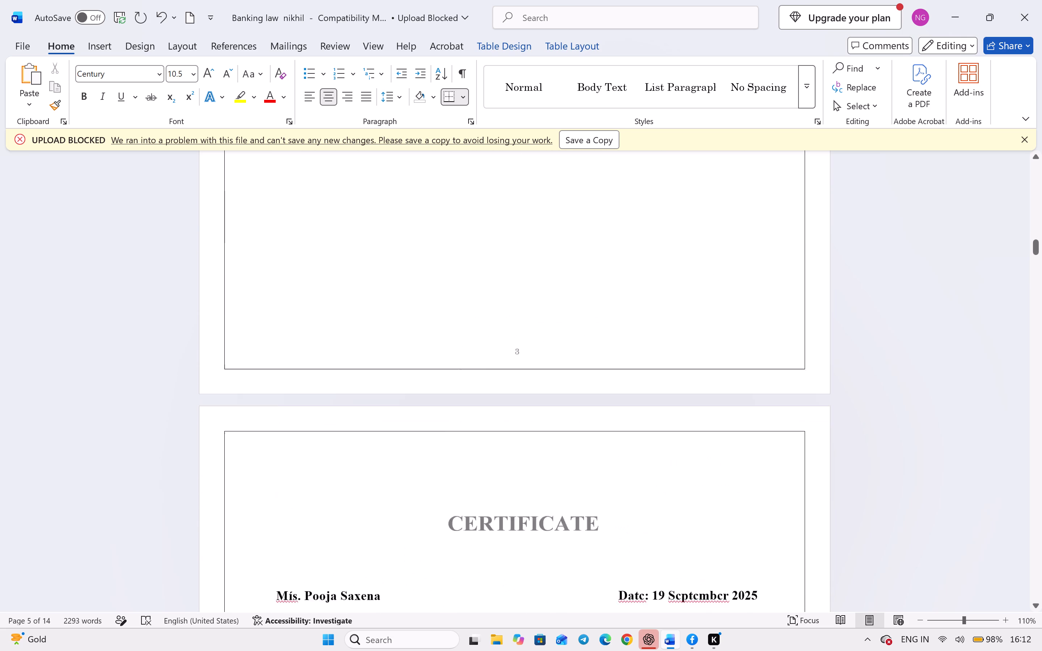
scroll(496, 391, up, 6)
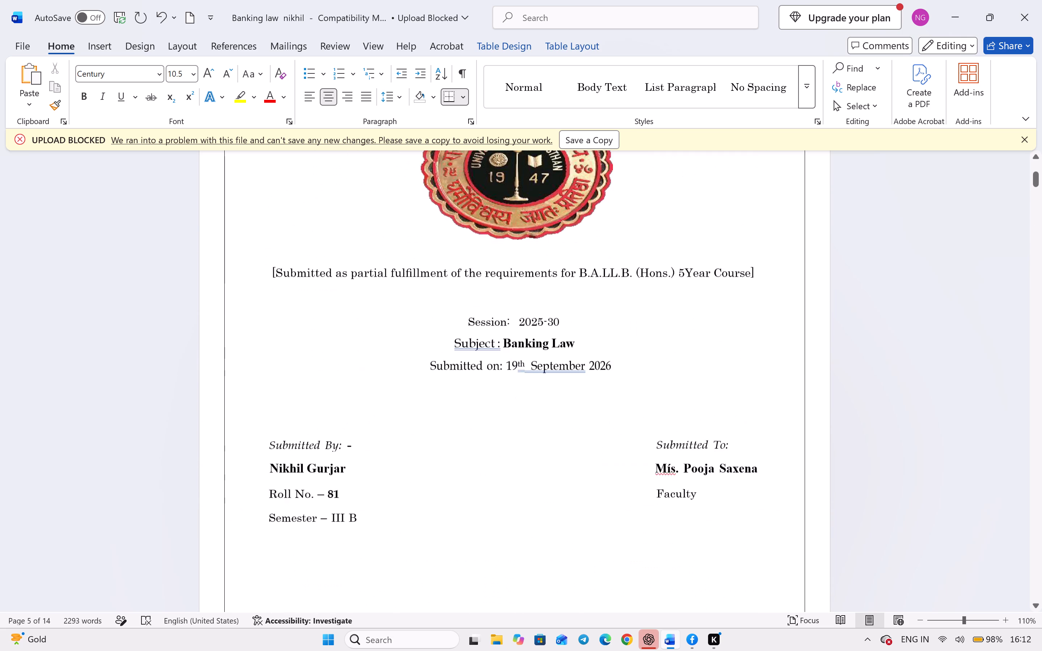
Set the page numbers in the table of contents to 11 for Chapter 4, 13 for the Conclusion and 14 for the Bibliography.
scroll(496, 391, down, 1)
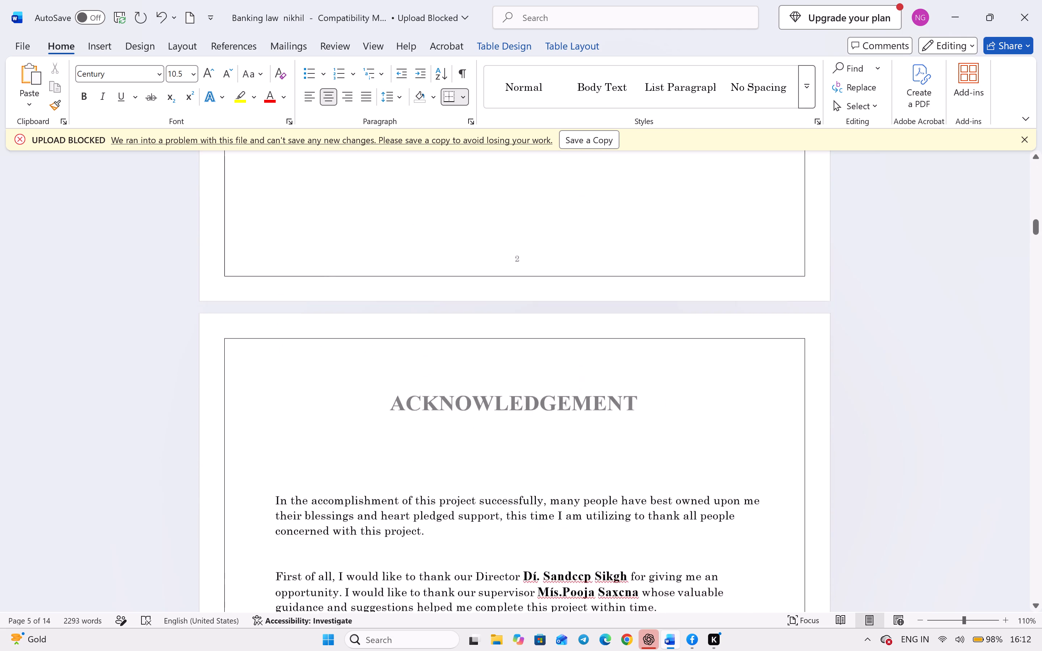
scroll(496, 391, down, 2)
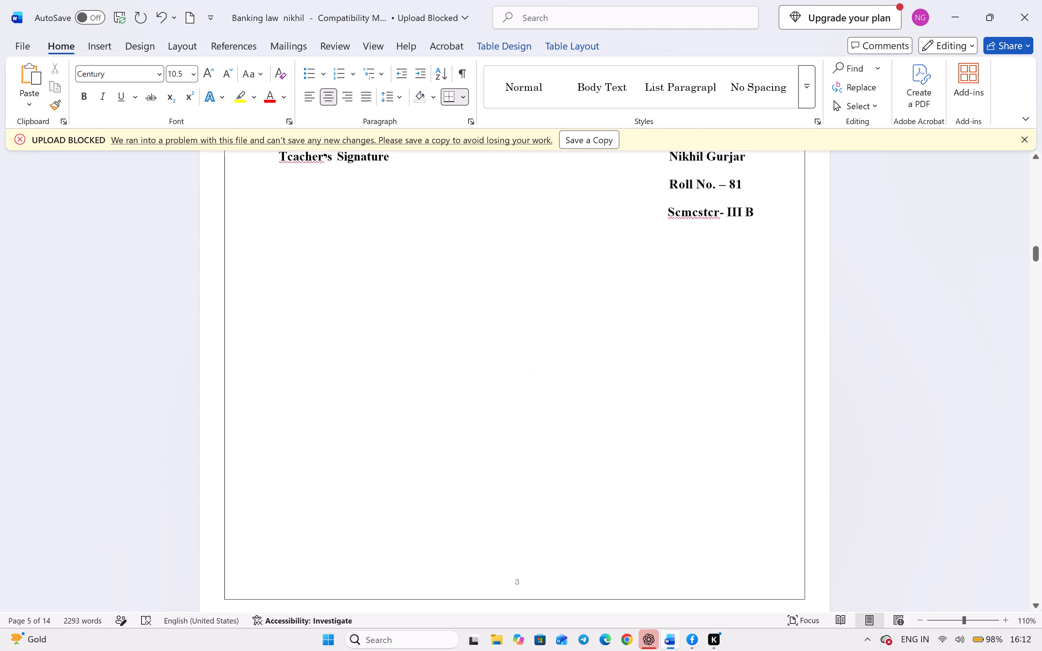
scroll(496, 391, down, 1)
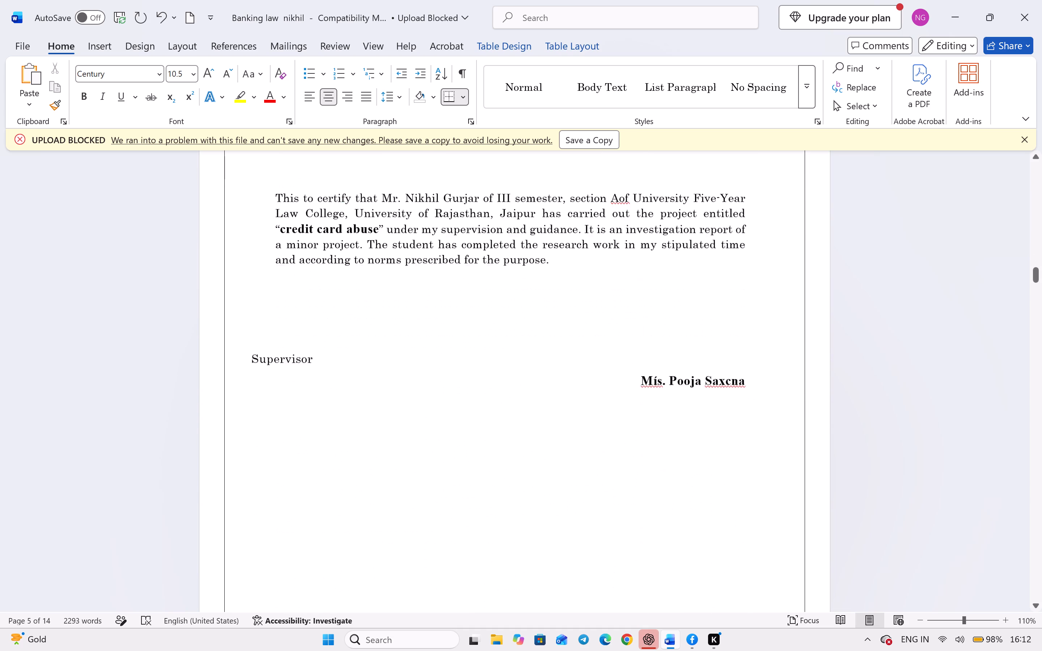
scroll(496, 391, down, 1)
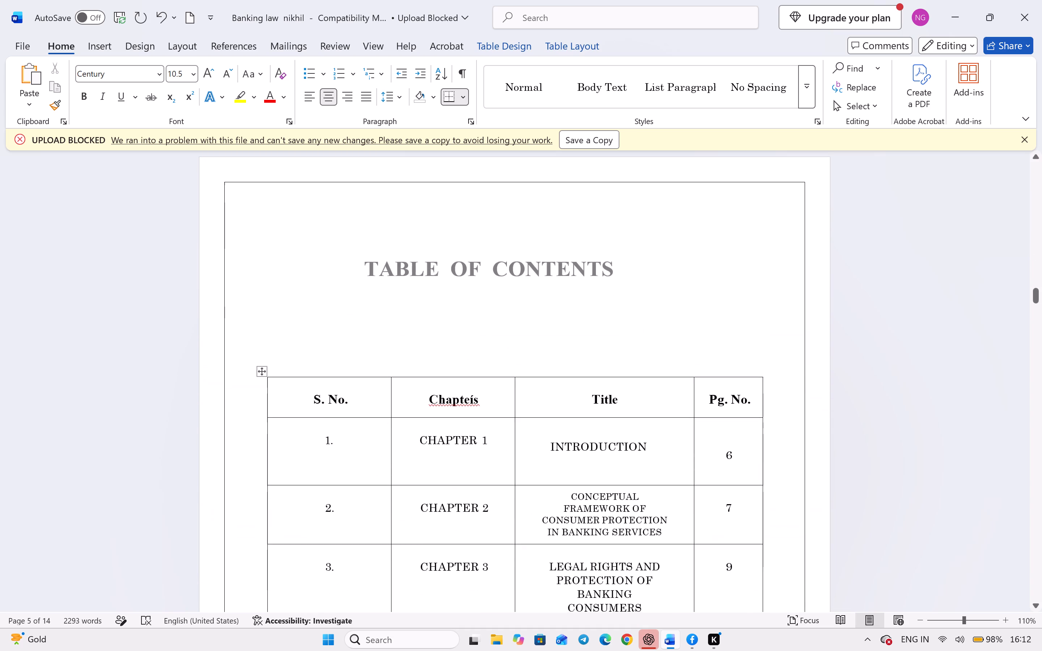
scroll(496, 391, down, 2)
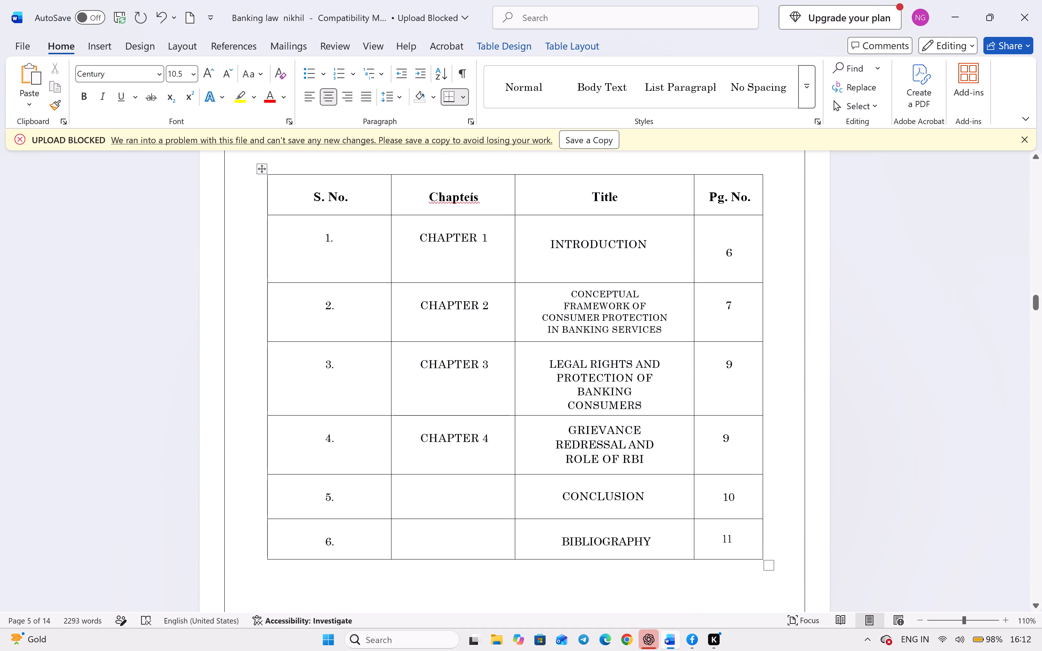
click(733, 438)
key(BackSpace)
text(11)
click(737, 498)
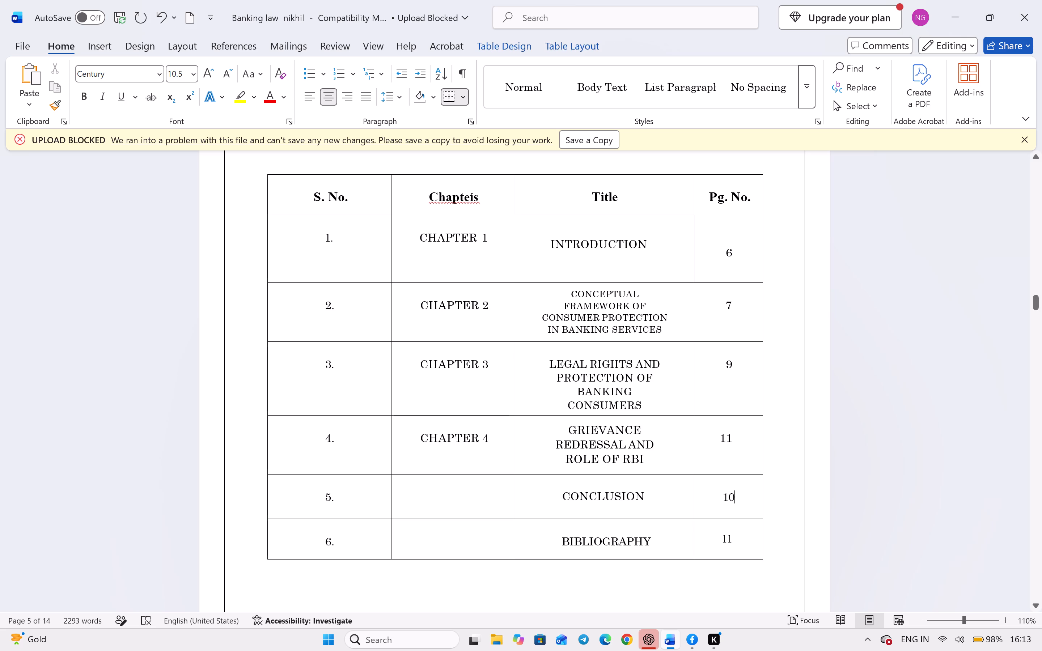
key(BackSpace)
key(3)
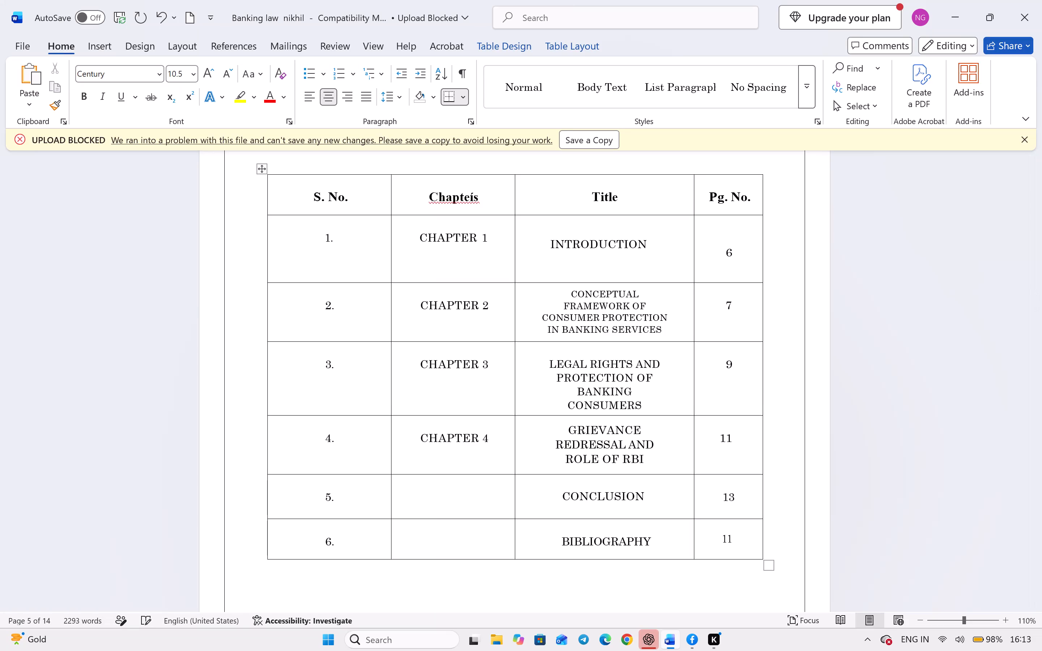
click(741, 546)
key(BackSpace)
key(4)
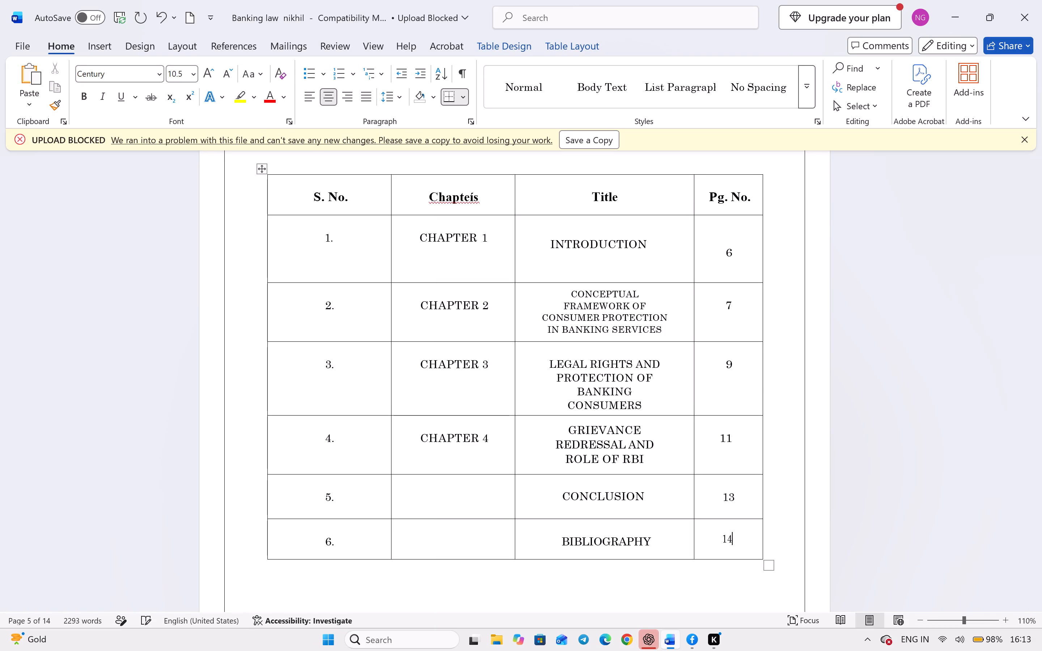
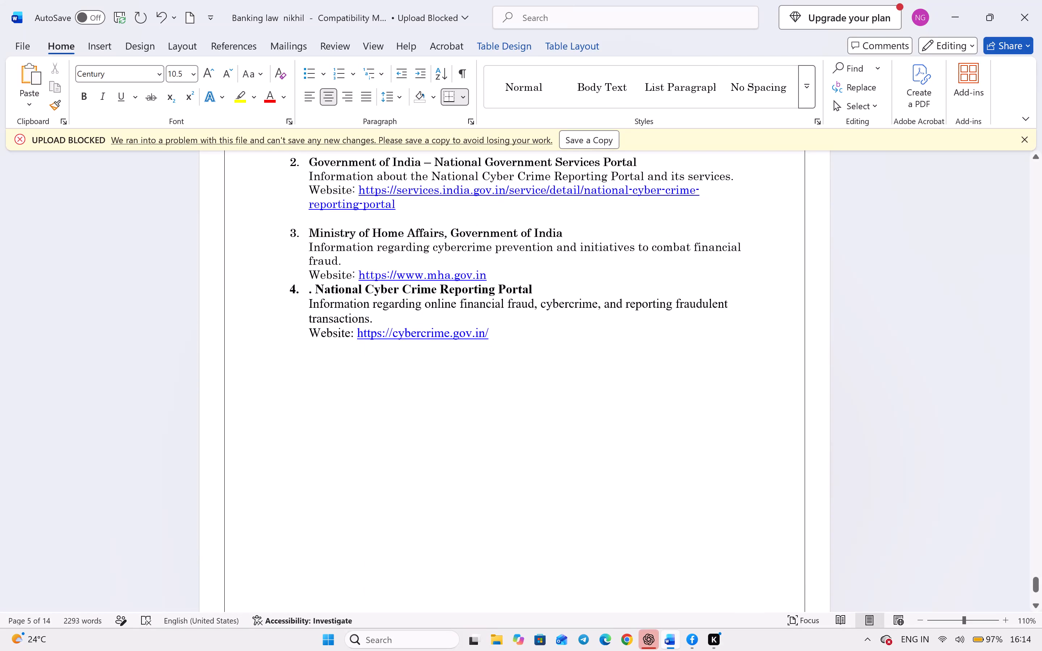
Look over the document from the bibliography back to the cover page, including the front pages and the start of Chapter 1.
scroll(736, 373, up, 7)
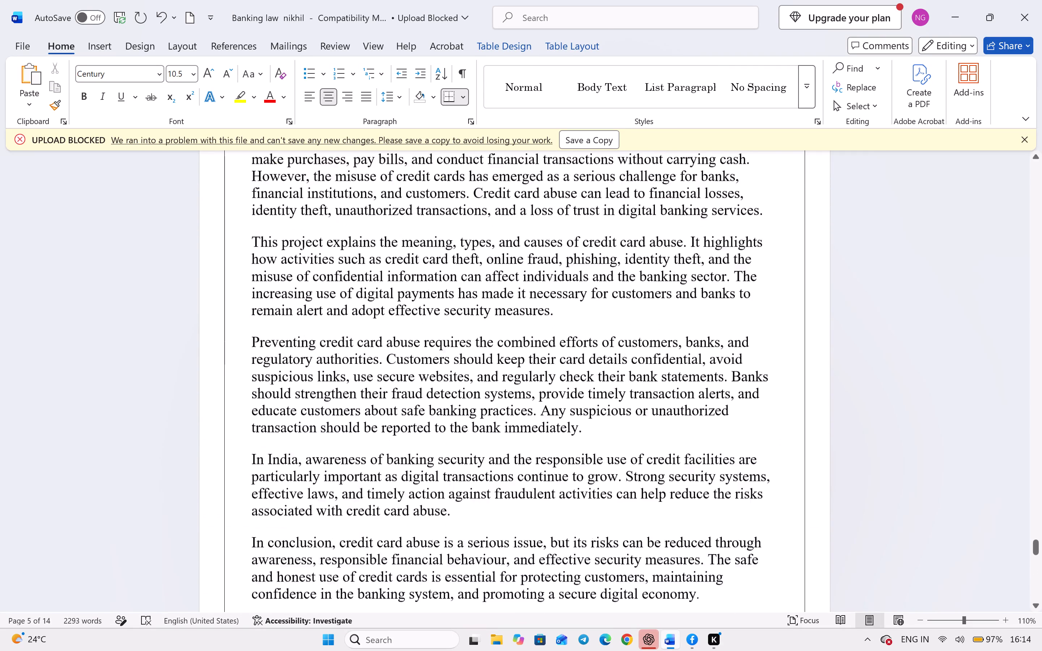
scroll(736, 373, up, 4)
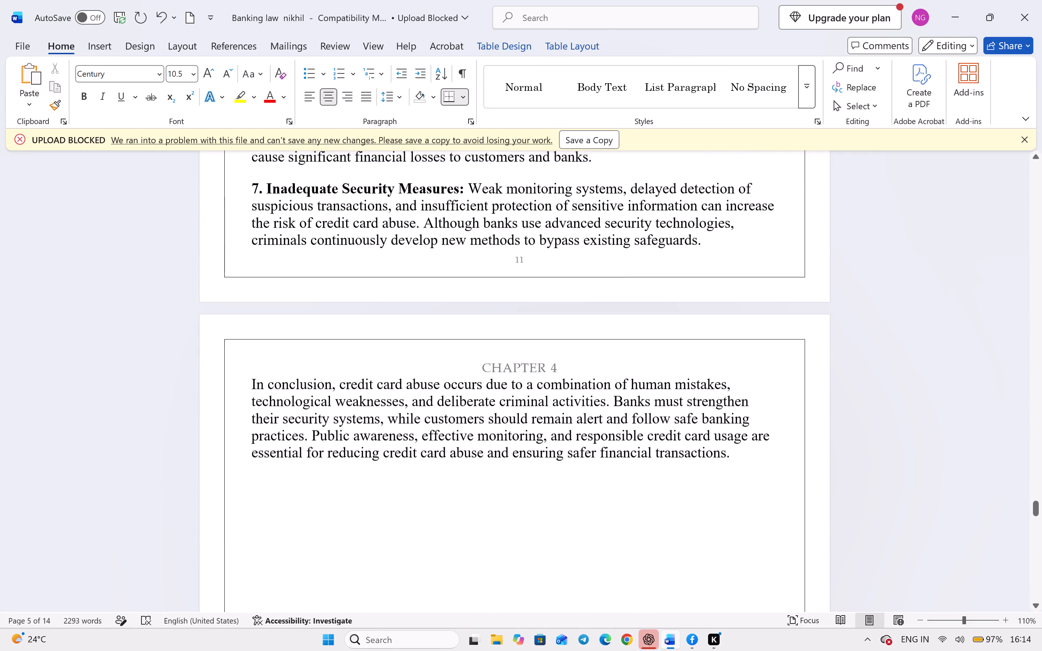
scroll(736, 373, up, 2)
scroll(736, 373, up, 20)
scroll(736, 373, up, 1)
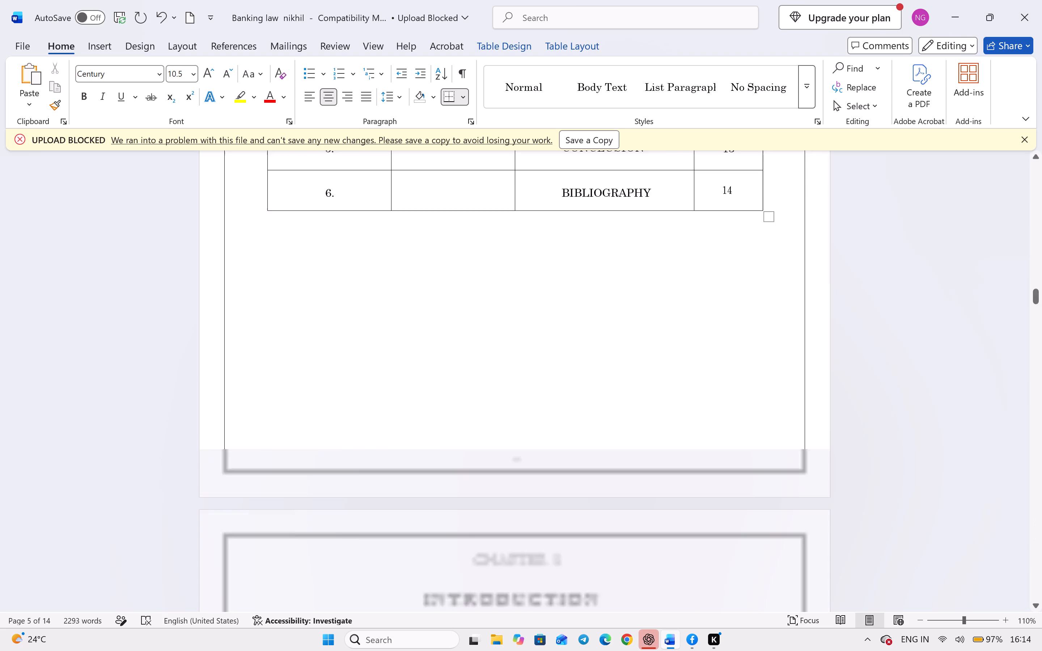
scroll(736, 373, down, 7)
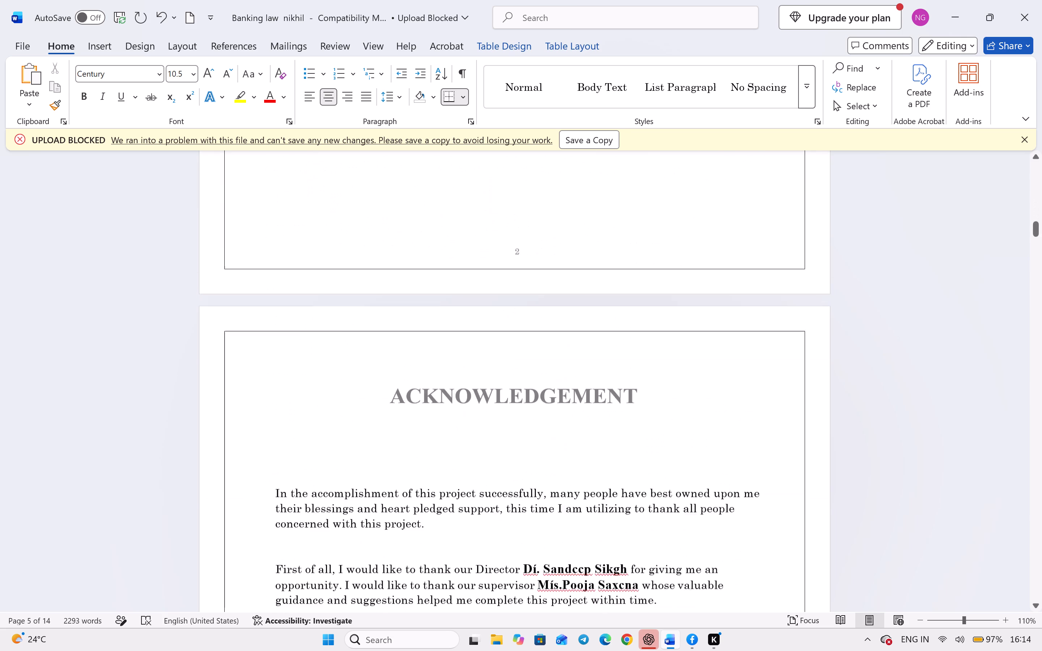
scroll(736, 373, up, 3)
scroll(736, 373, down, 1)
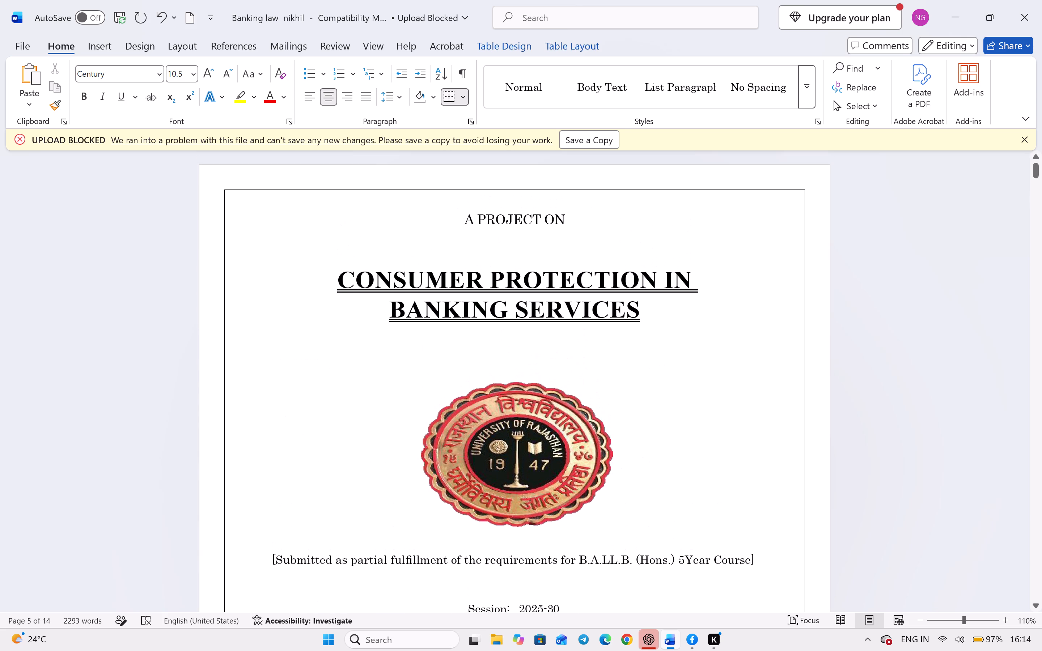
scroll(736, 373, down, 3)
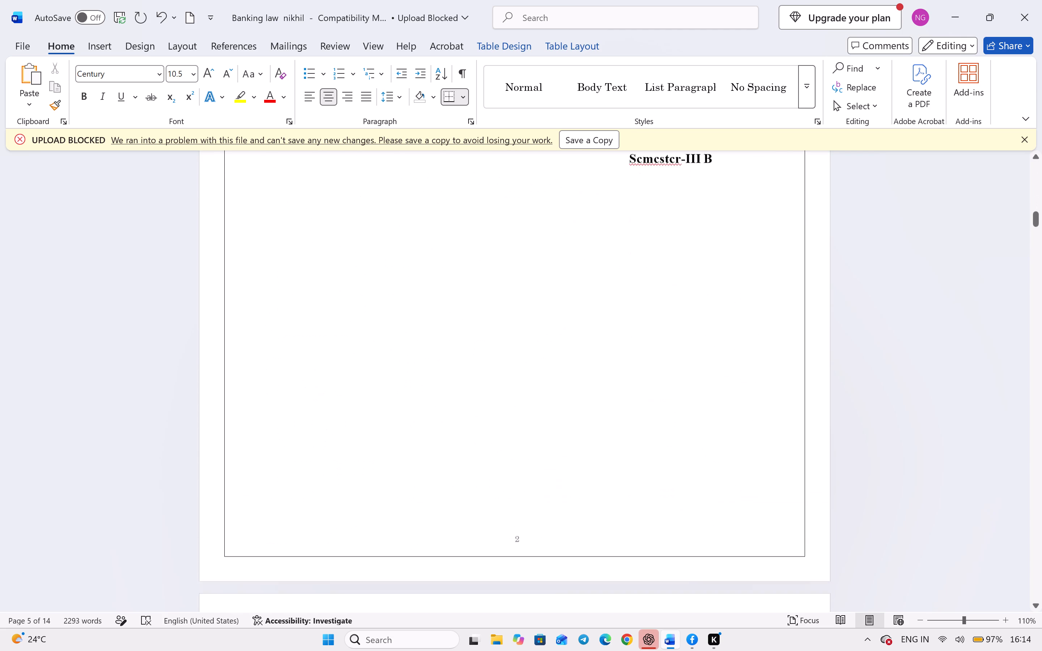
scroll(736, 373, down, 6)
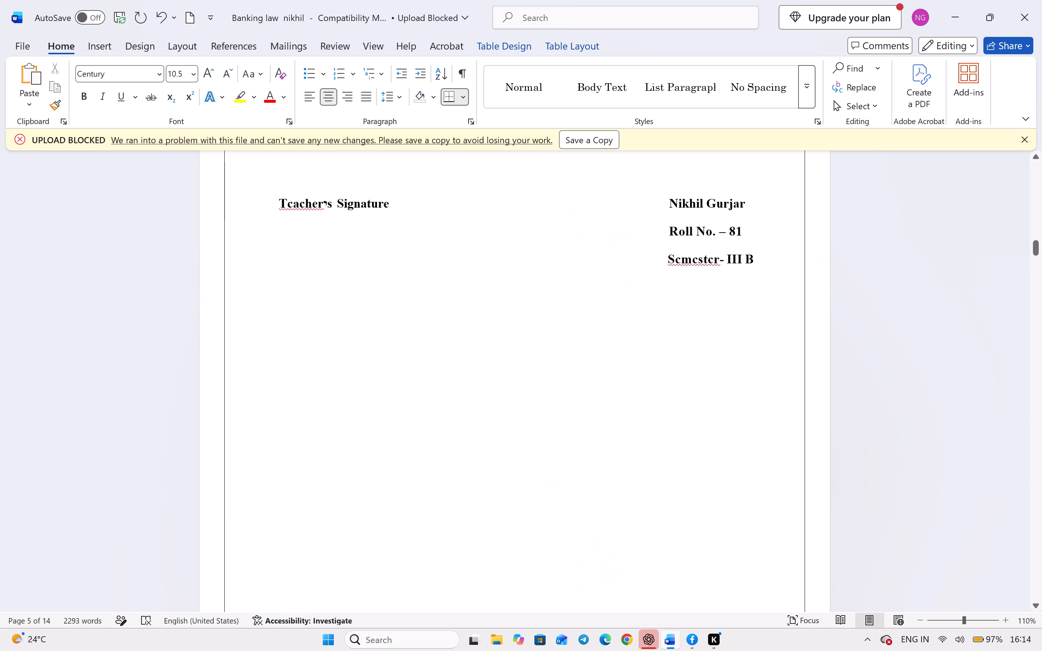
scroll(736, 373, down, 5)
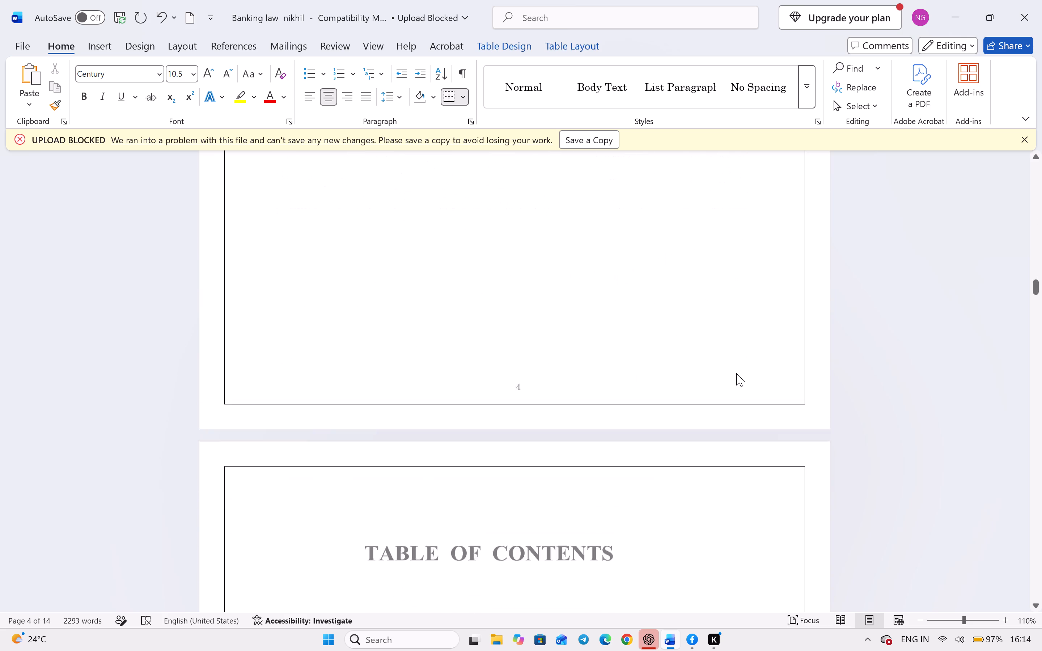
scroll(736, 373, down, 3)
scroll(736, 373, up, 1)
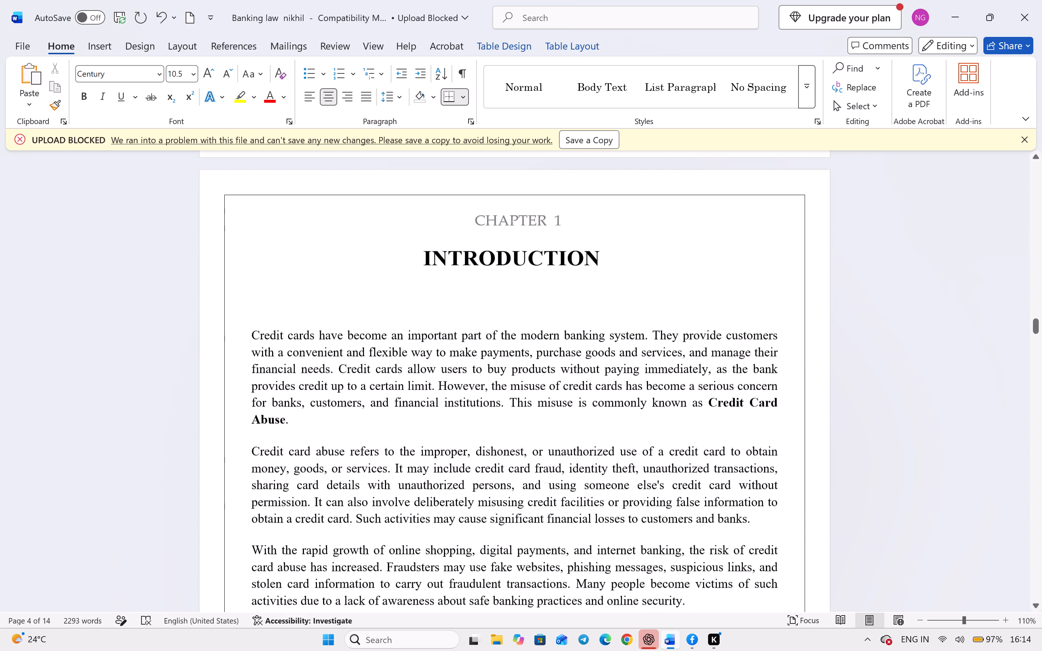
scroll(736, 373, up, 1)
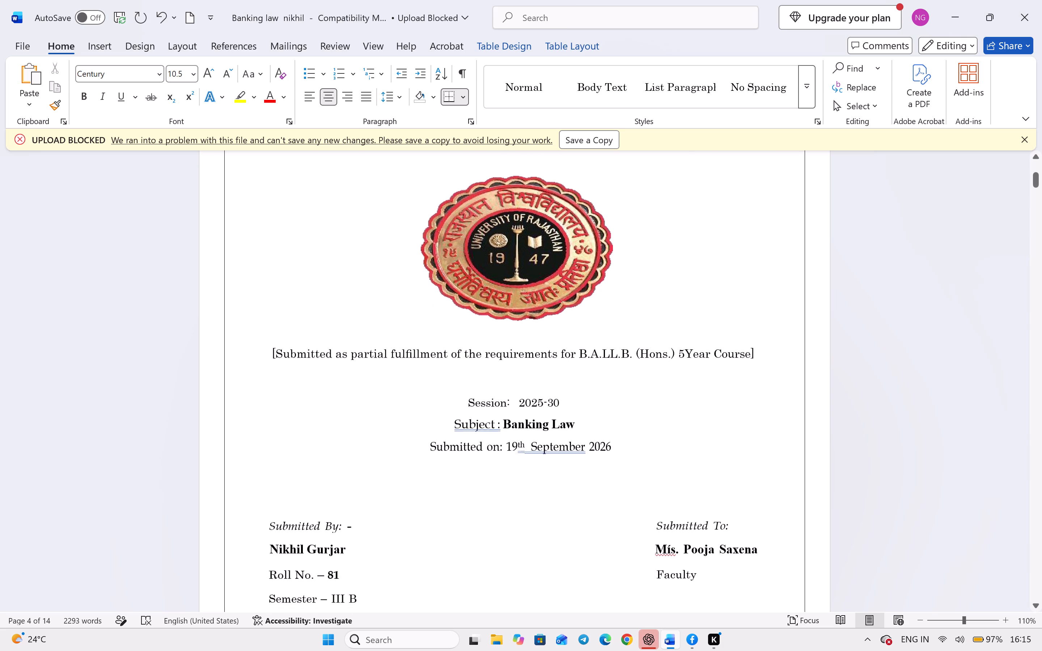
Review the wording, names and date on the Acknowledgement and Certificate pages.
scroll(736, 373, down, 2)
scroll(736, 373, up, 1)
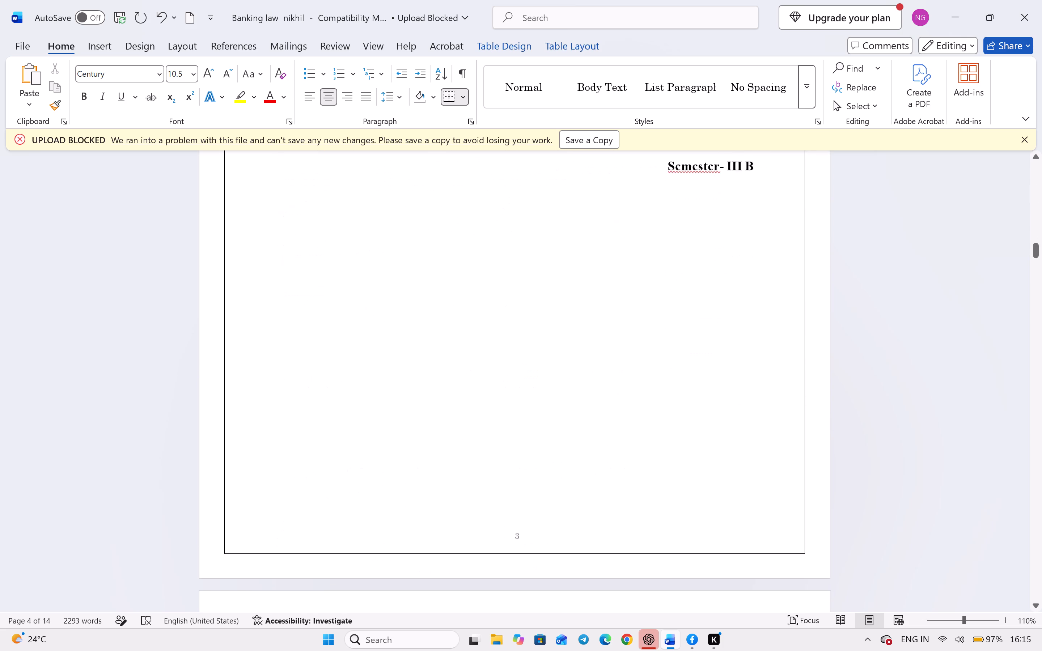
scroll(736, 373, up, 2)
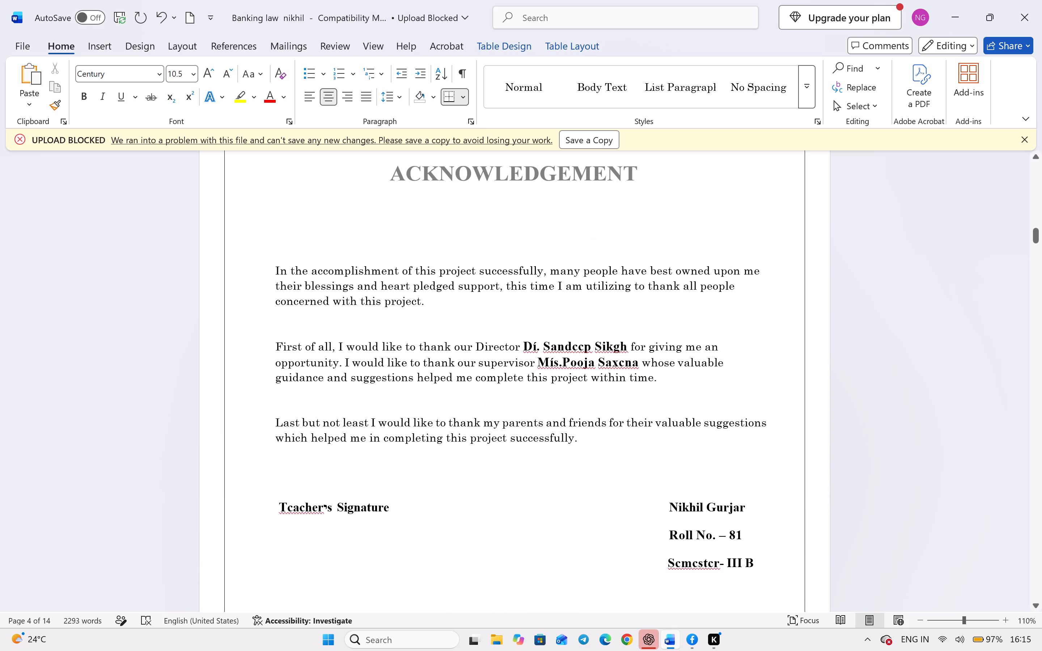
scroll(736, 373, up, 2)
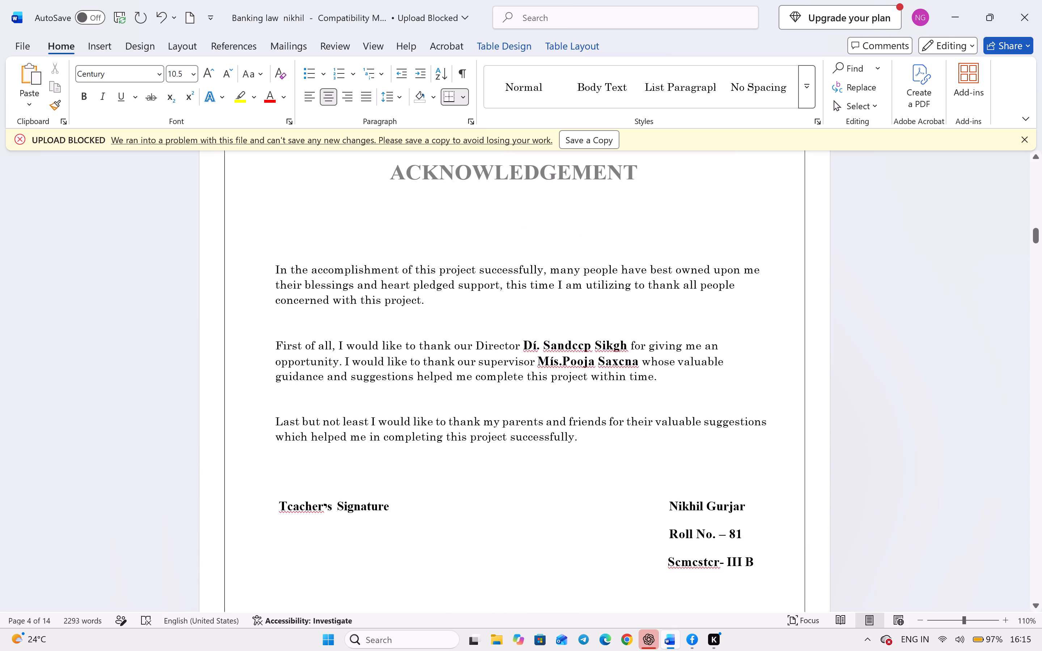
scroll(736, 373, up, 1)
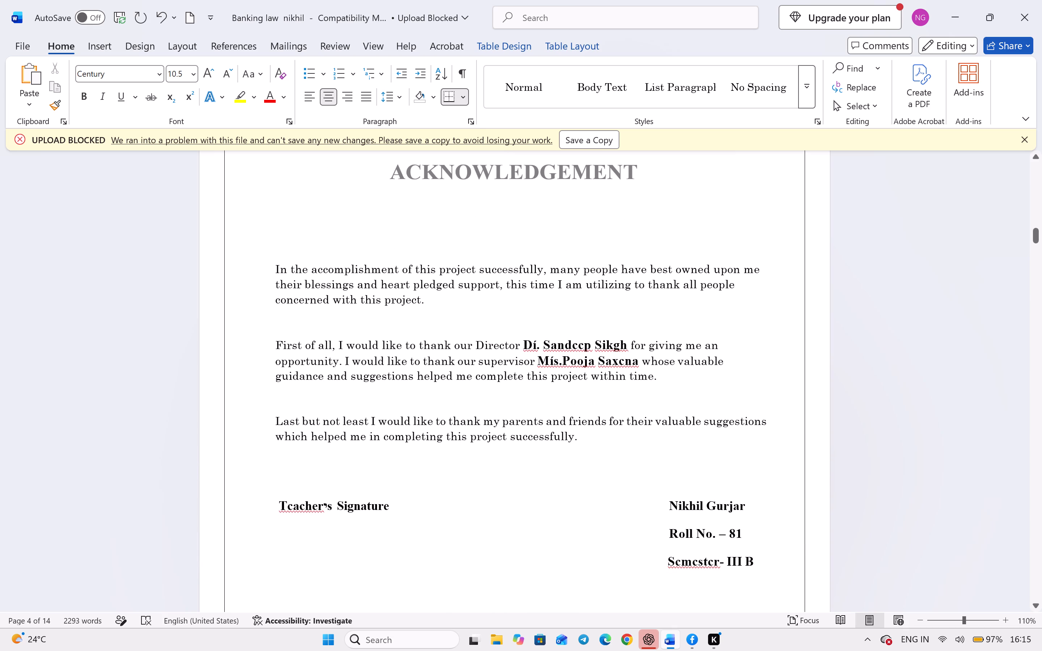
scroll(736, 373, up, 2)
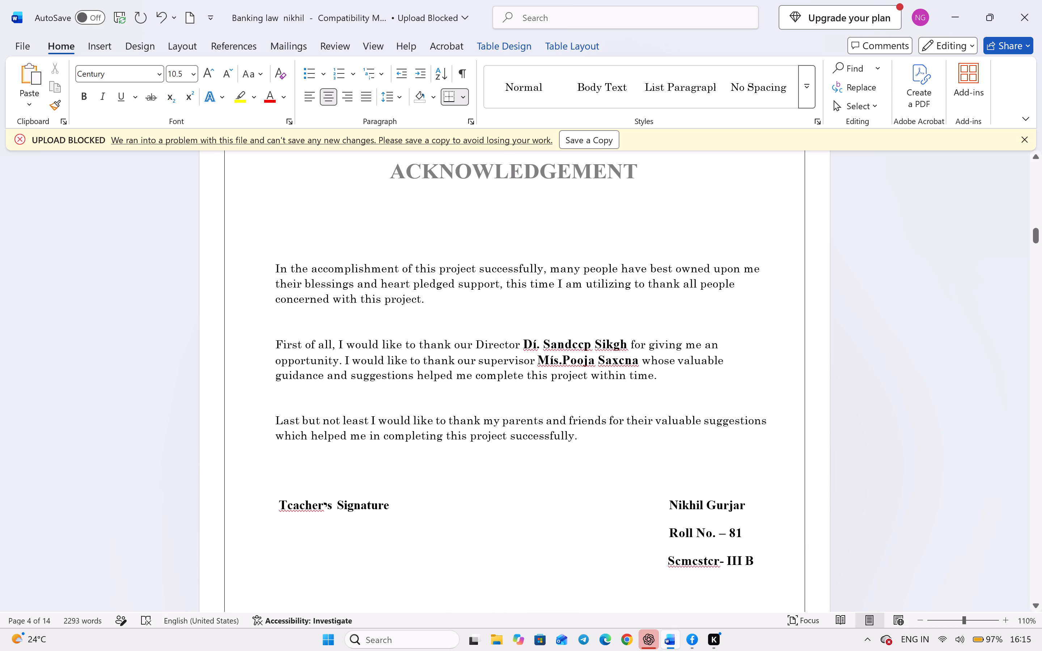
scroll(736, 373, up, 2)
scroll(736, 367, down, 1)
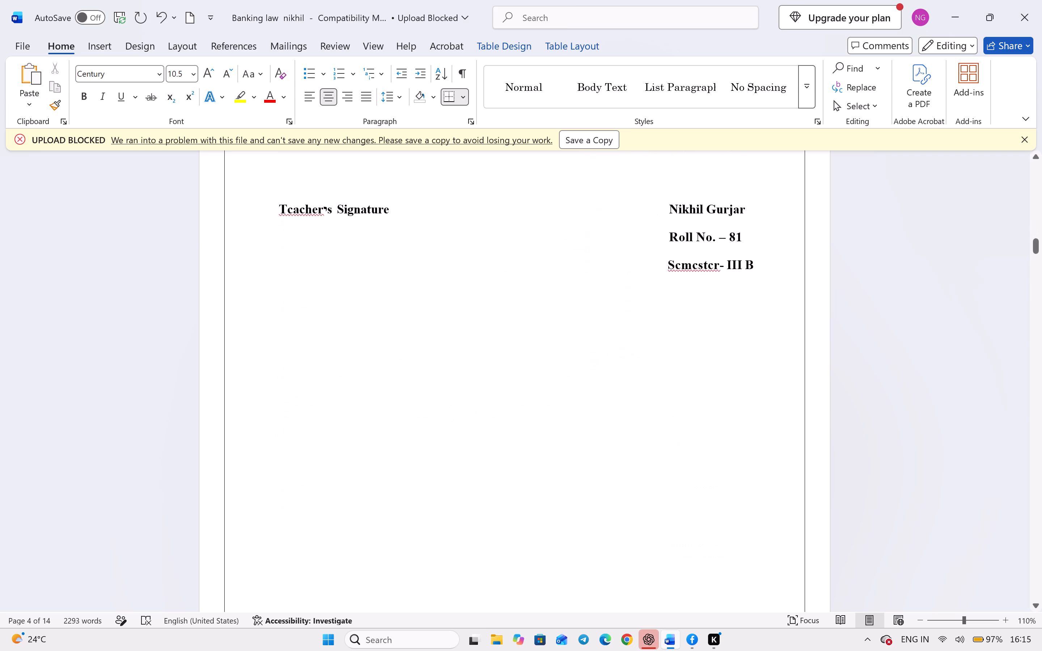
scroll(736, 367, down, 2)
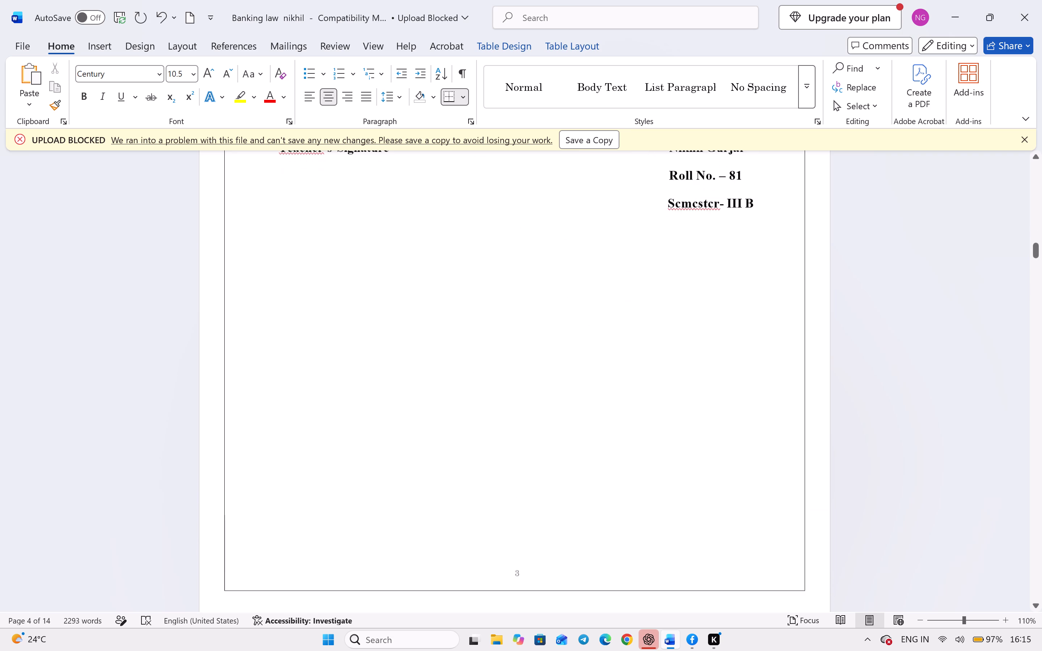
scroll(736, 367, down, 2)
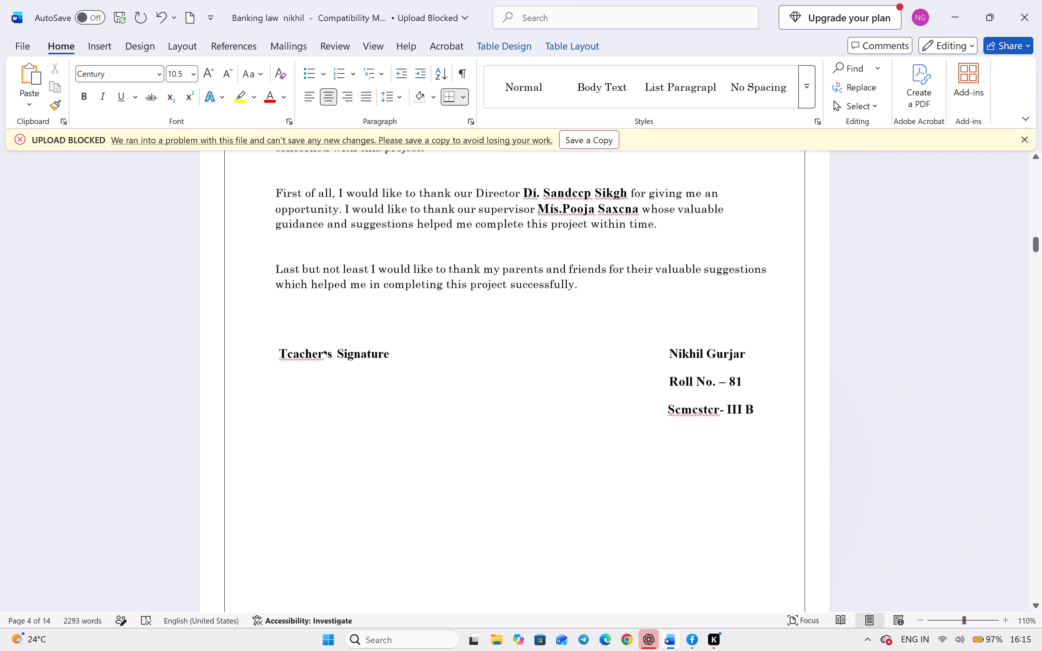
scroll(736, 367, down, 2)
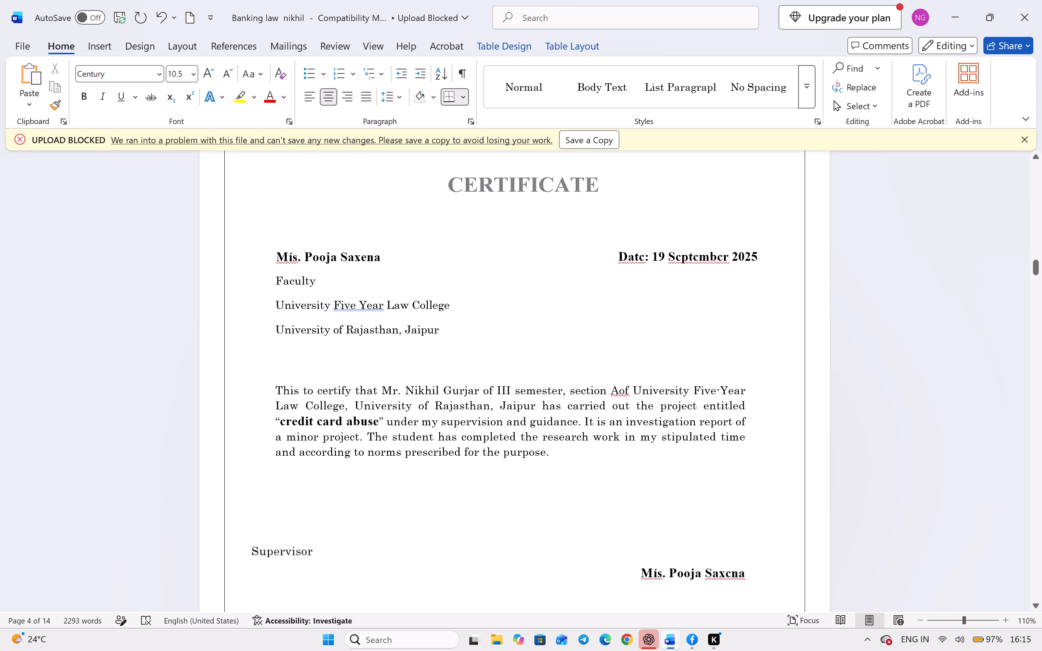
scroll(736, 367, down, 1)
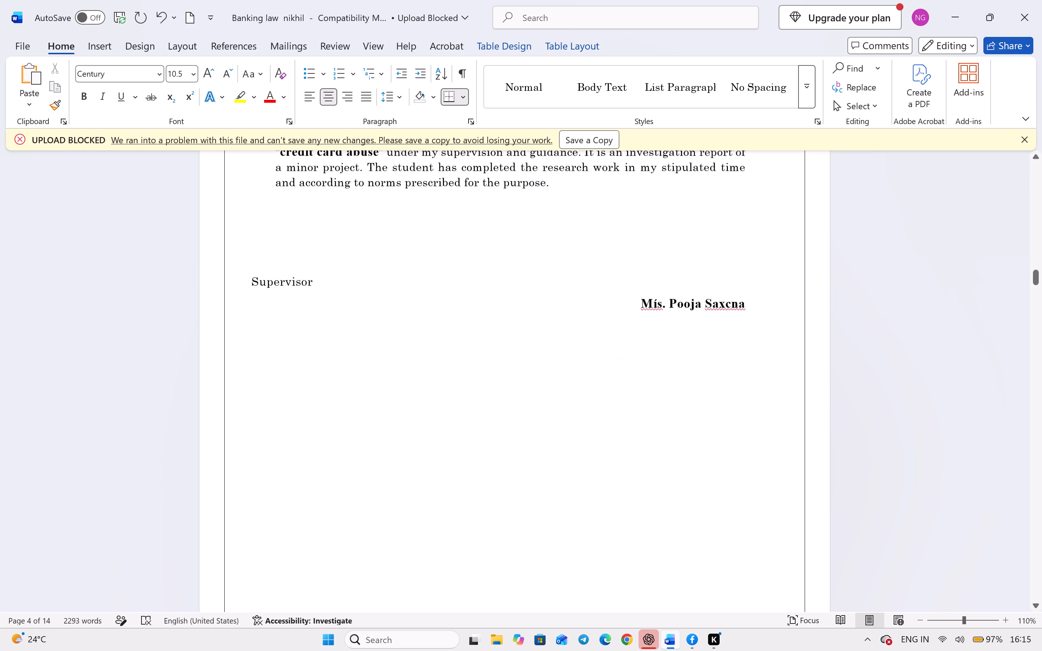
Review the chapter titles and page numbers listed in the table of contents.
scroll(736, 367, down, 2)
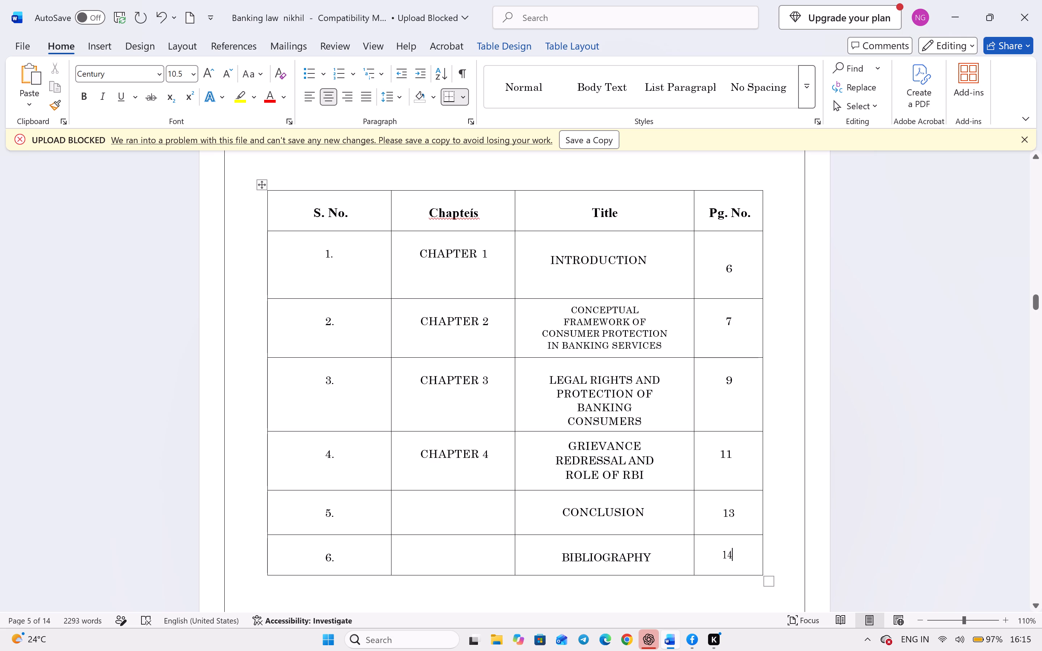
scroll(566, 342, down, 3)
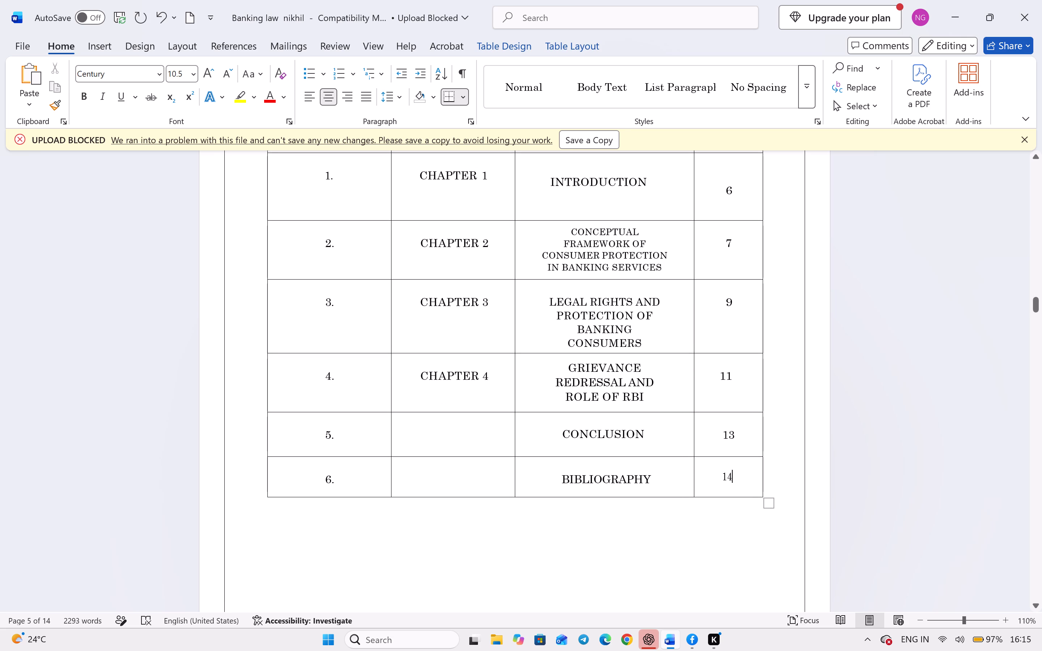
scroll(566, 342, down, 1)
scroll(566, 342, up, 3)
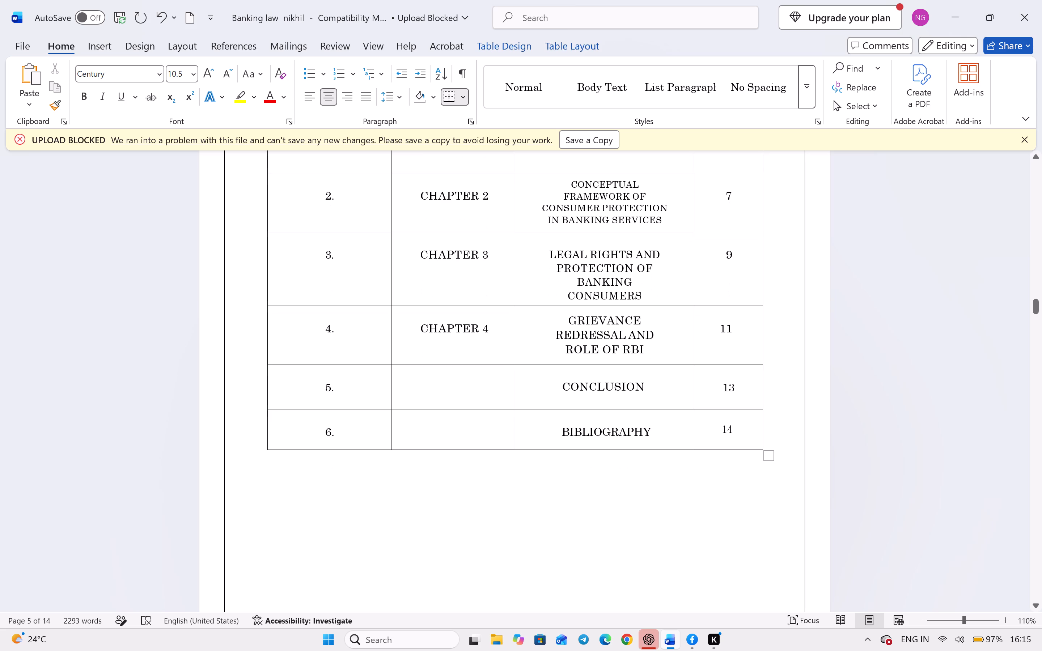
scroll(566, 342, up, 2)
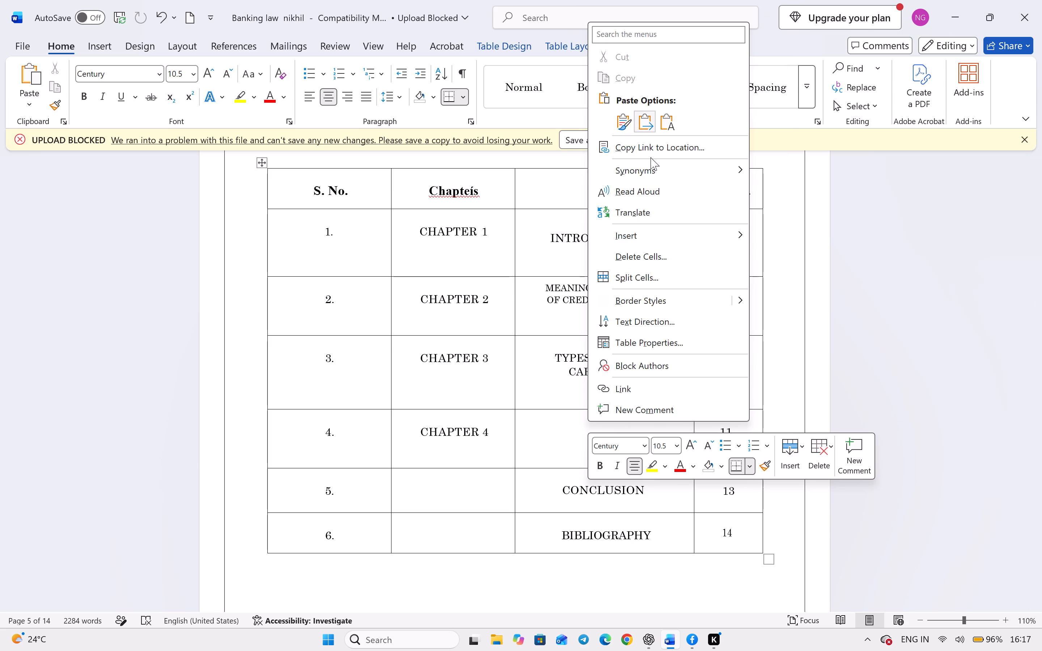
click(643, 116)
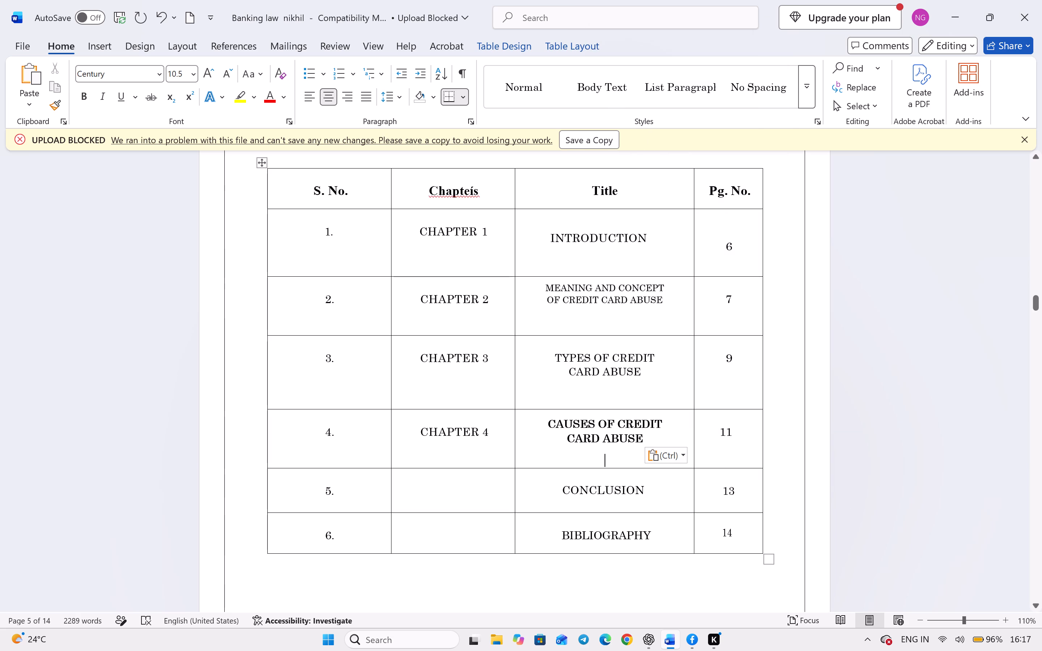
drag(546, 424, 569, 428)
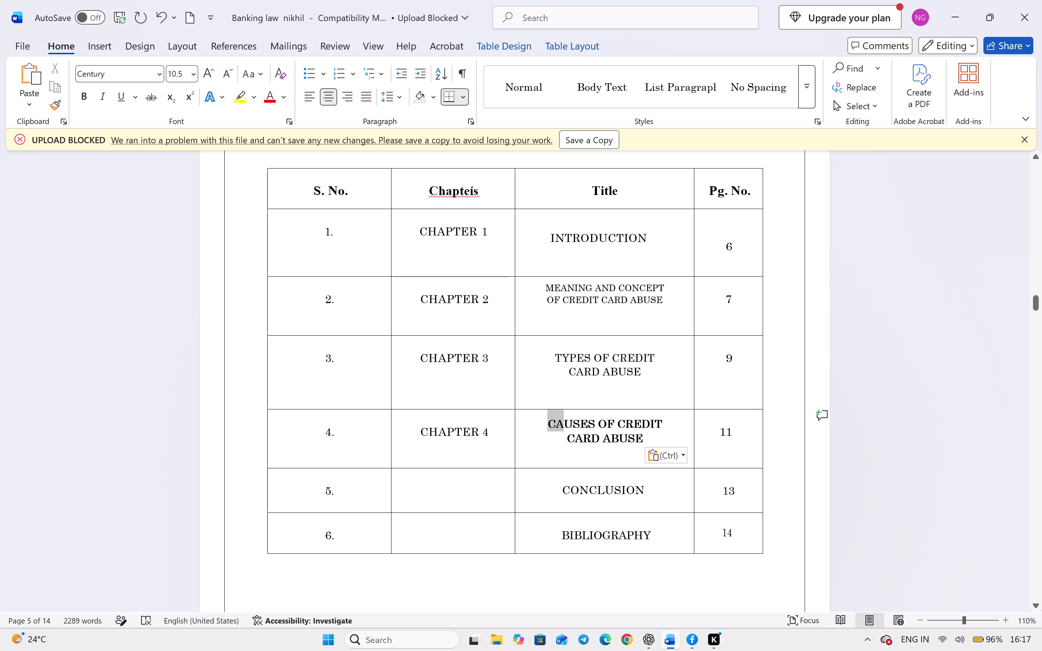
drag(569, 428, 631, 435)
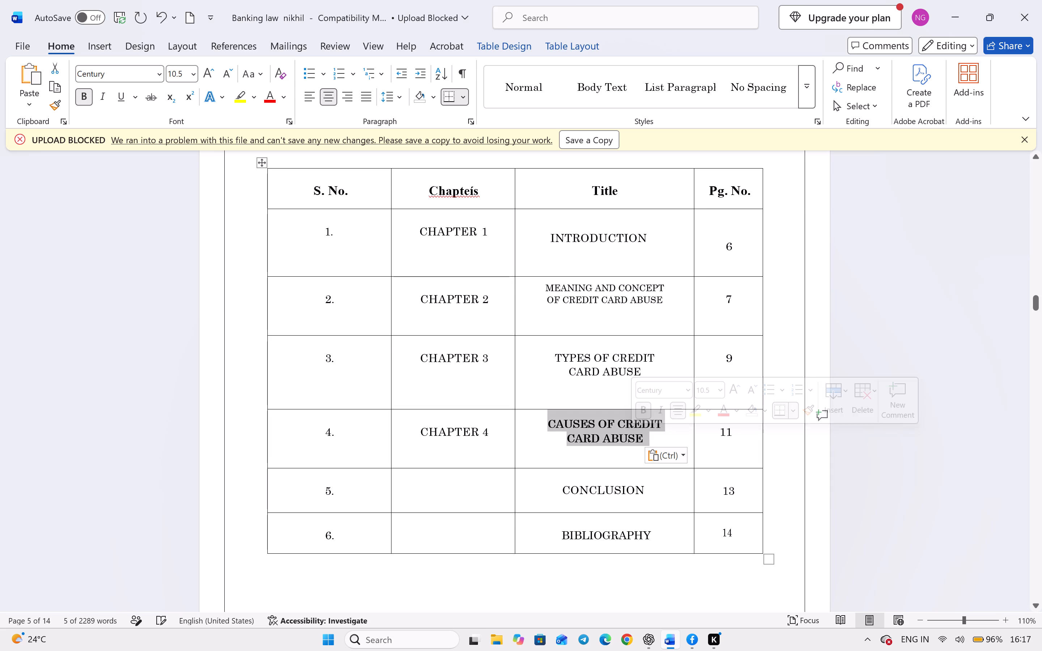
click(90, 90)
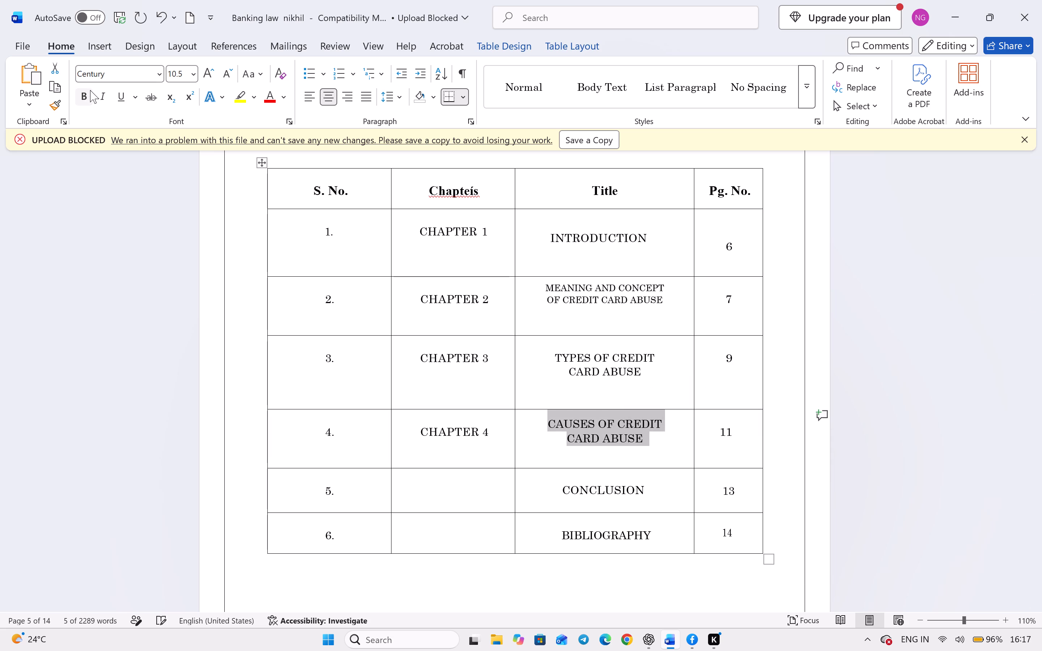
click(527, 455)
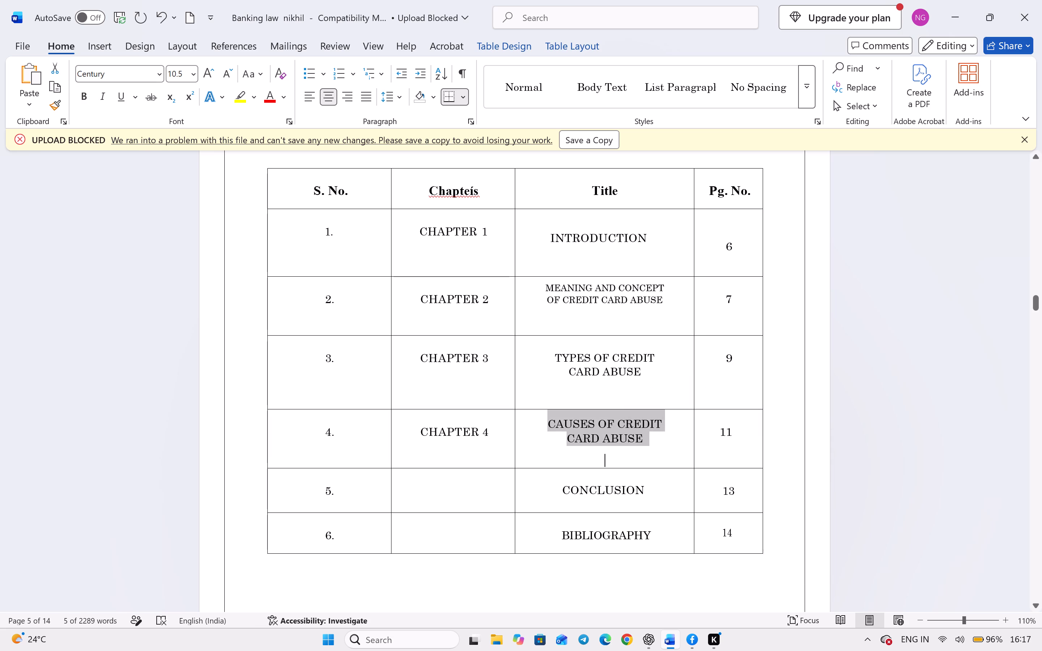
Look through the chapters following the table of contents to check their headings and starting page numbers.
scroll(604, 482, down, 1)
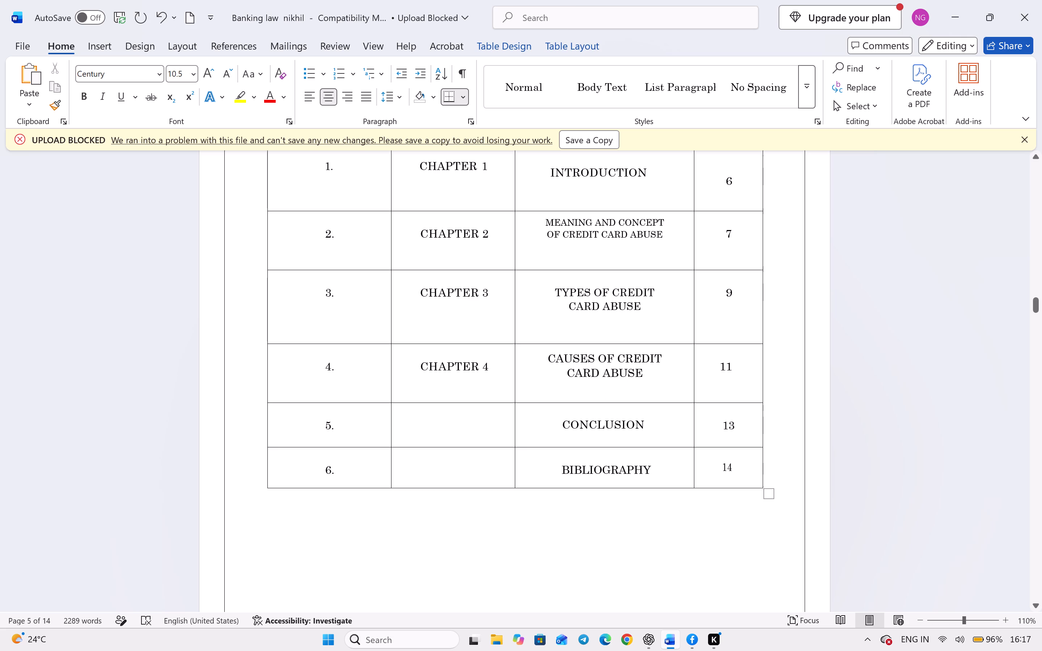
scroll(604, 482, down, 3)
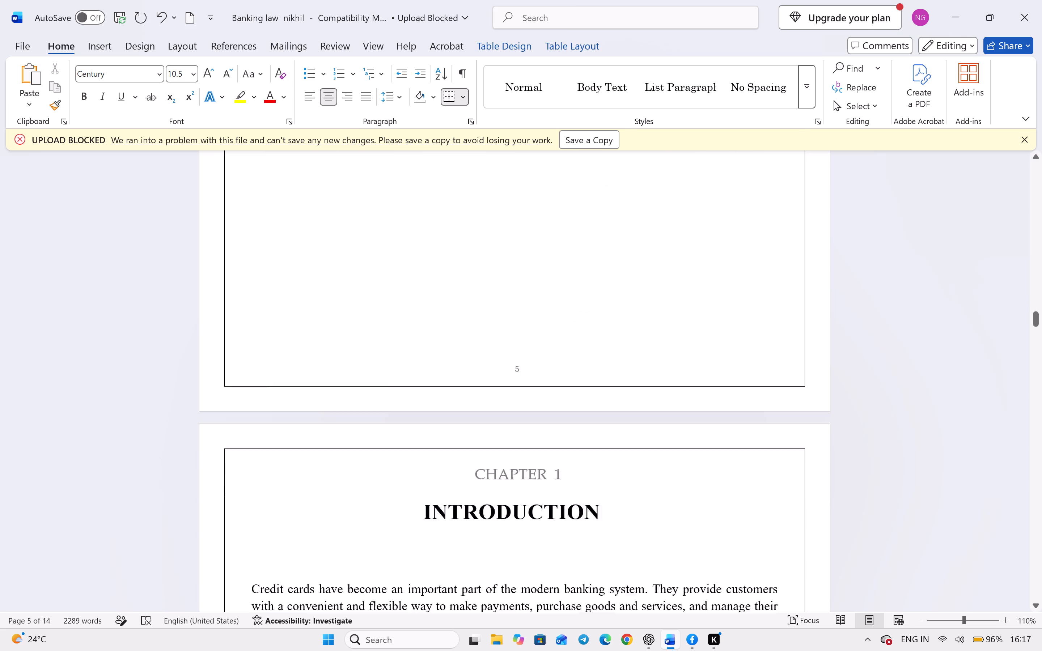
scroll(597, 509, down, 3)
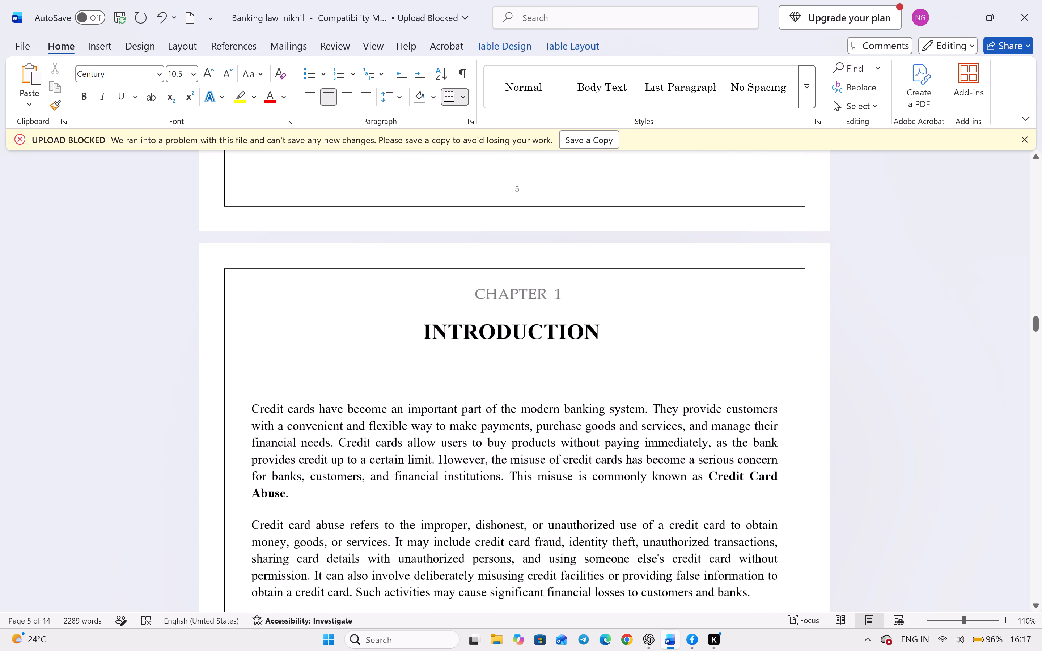
scroll(597, 509, down, 2)
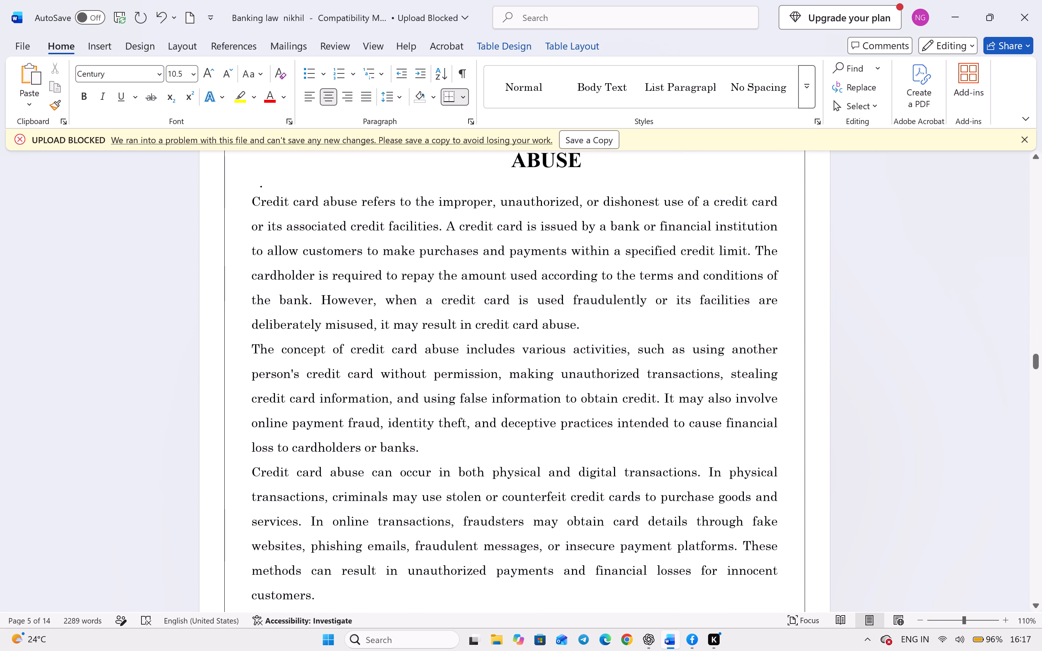
scroll(597, 509, down, 2)
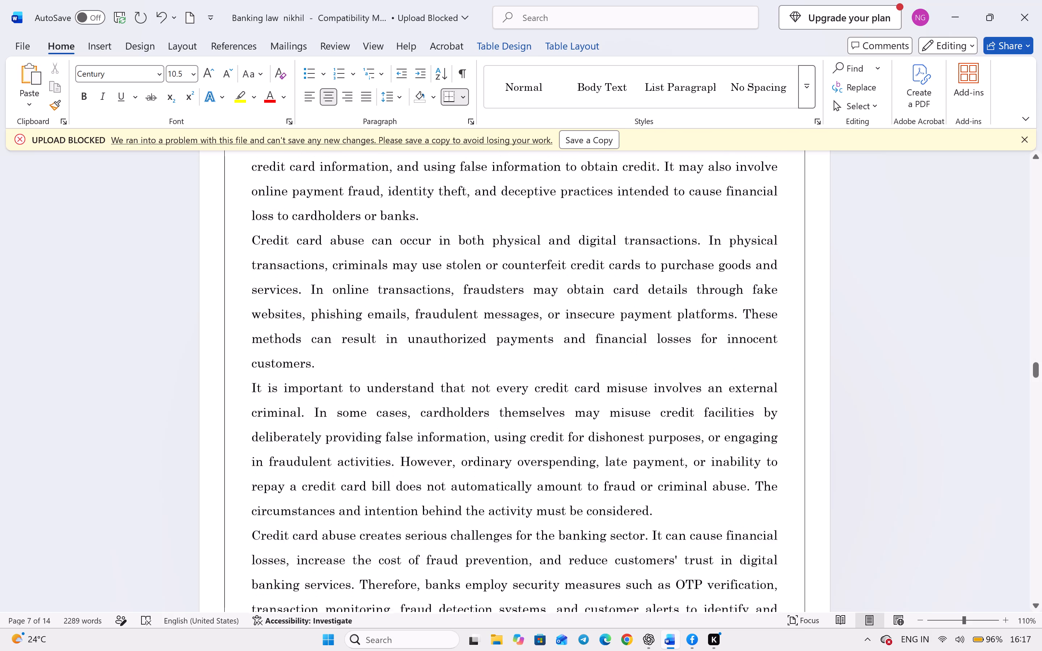
scroll(597, 509, down, 4)
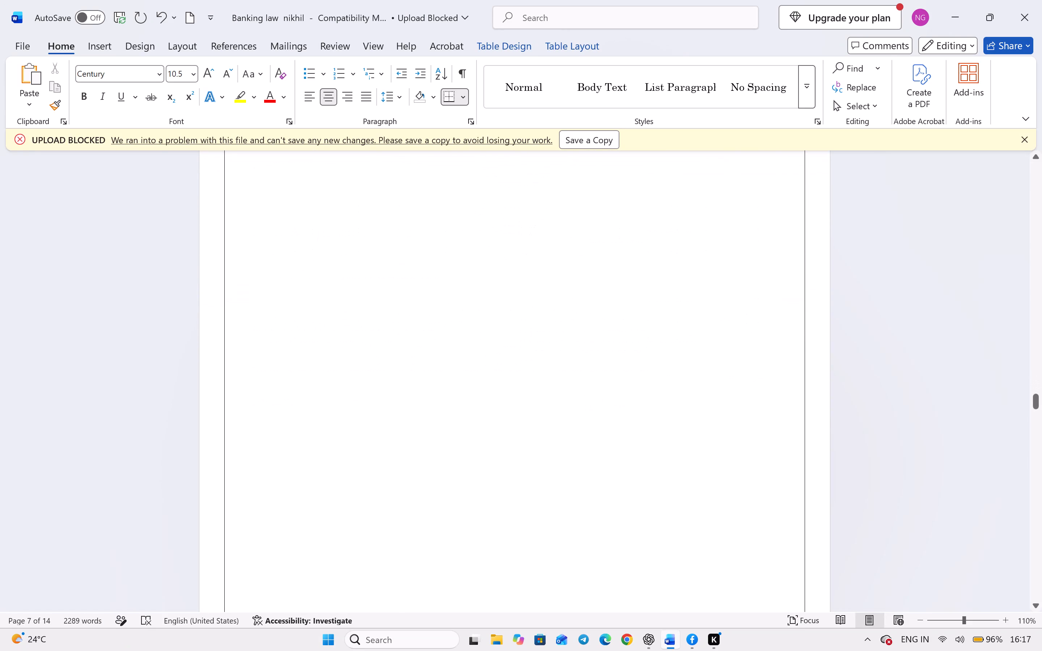
scroll(597, 509, down, 4)
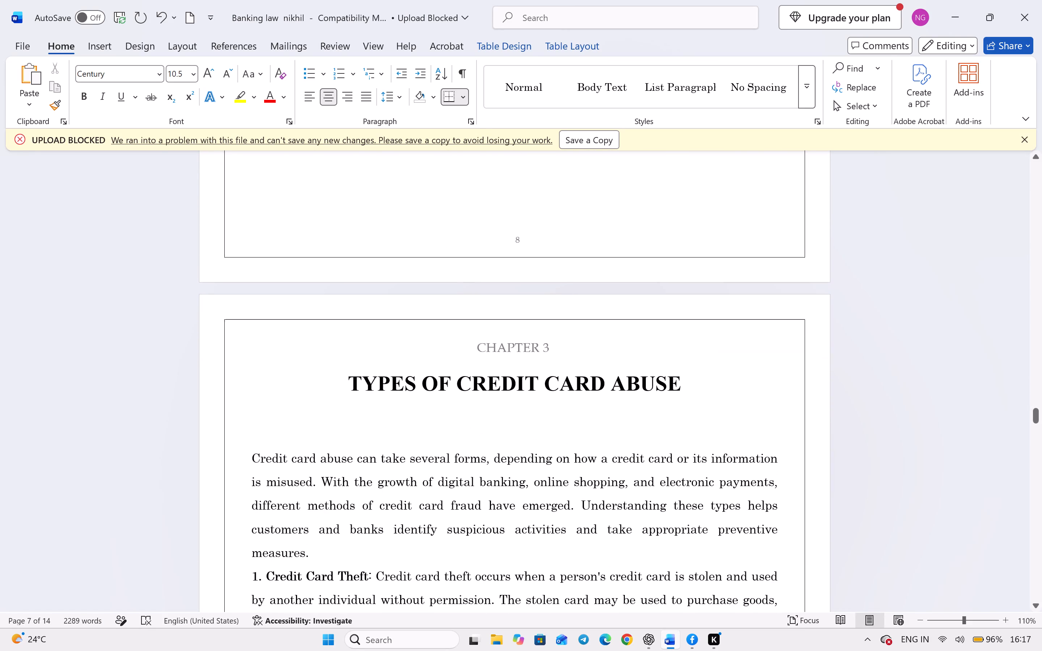
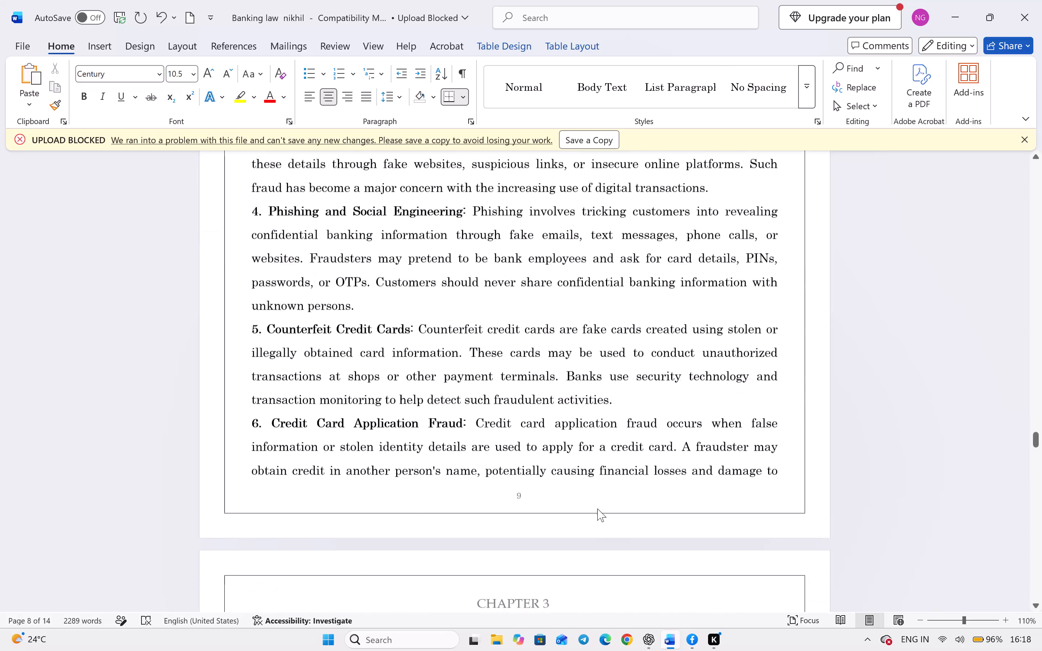
Review the rest of the document from Chapter 3 to the bibliography, and return to the cover page to check it.
scroll(597, 509, down, 2)
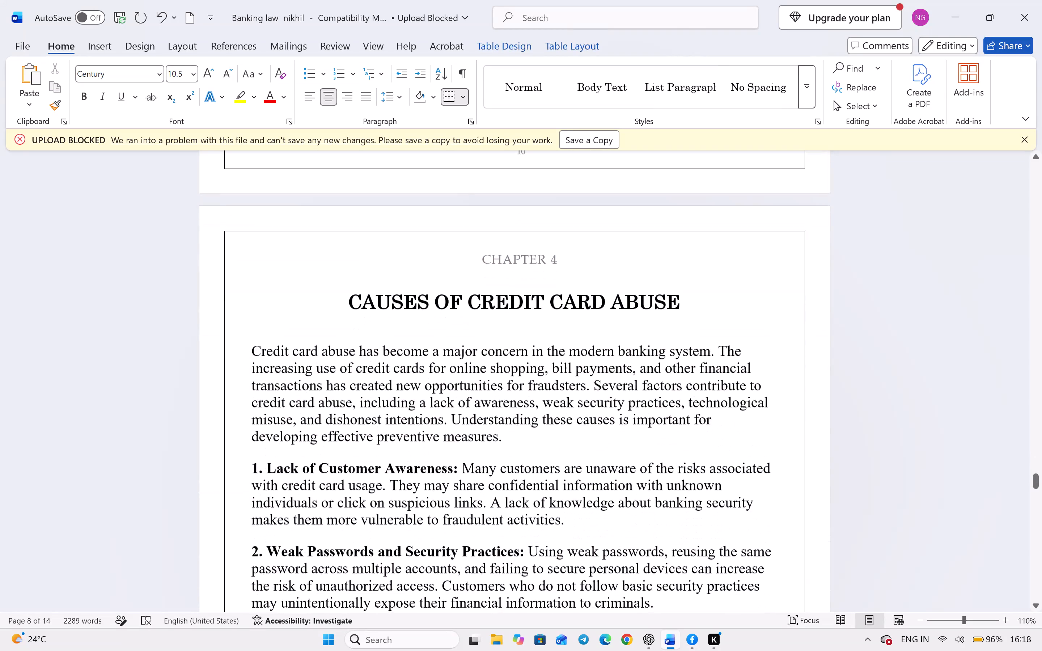
scroll(597, 509, down, 8)
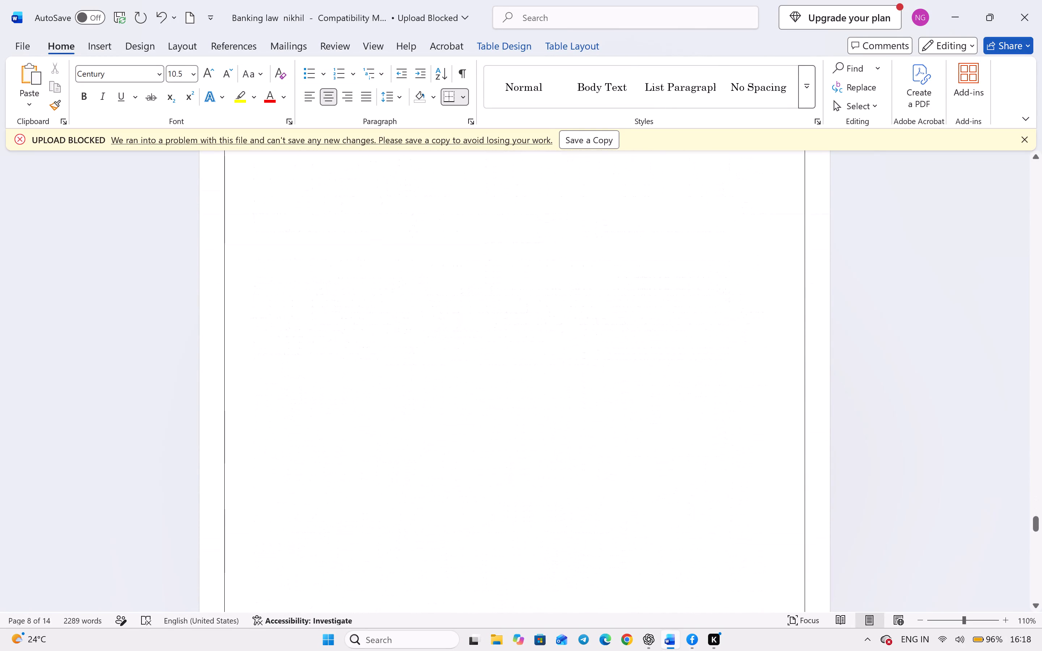
scroll(597, 509, down, 9)
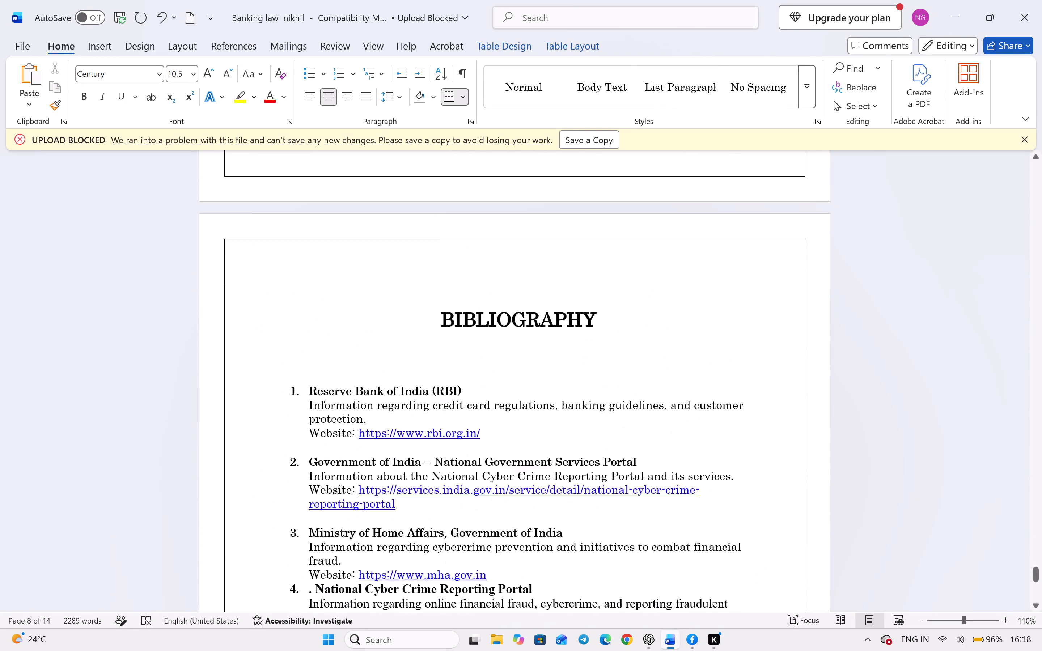
scroll(597, 509, down, 3)
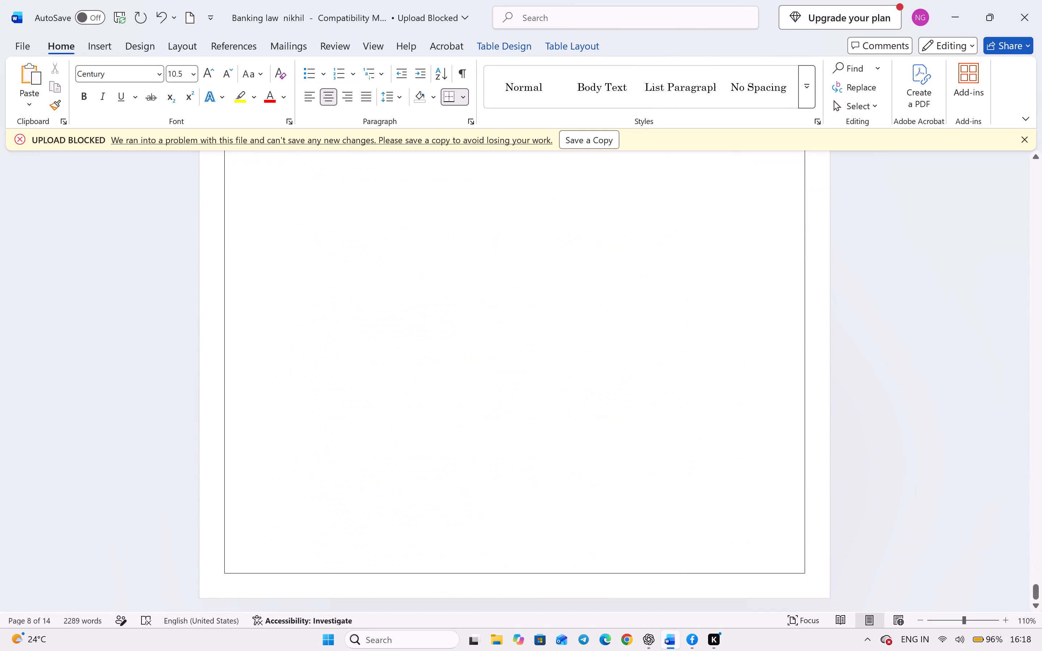
scroll(597, 509, up, 8)
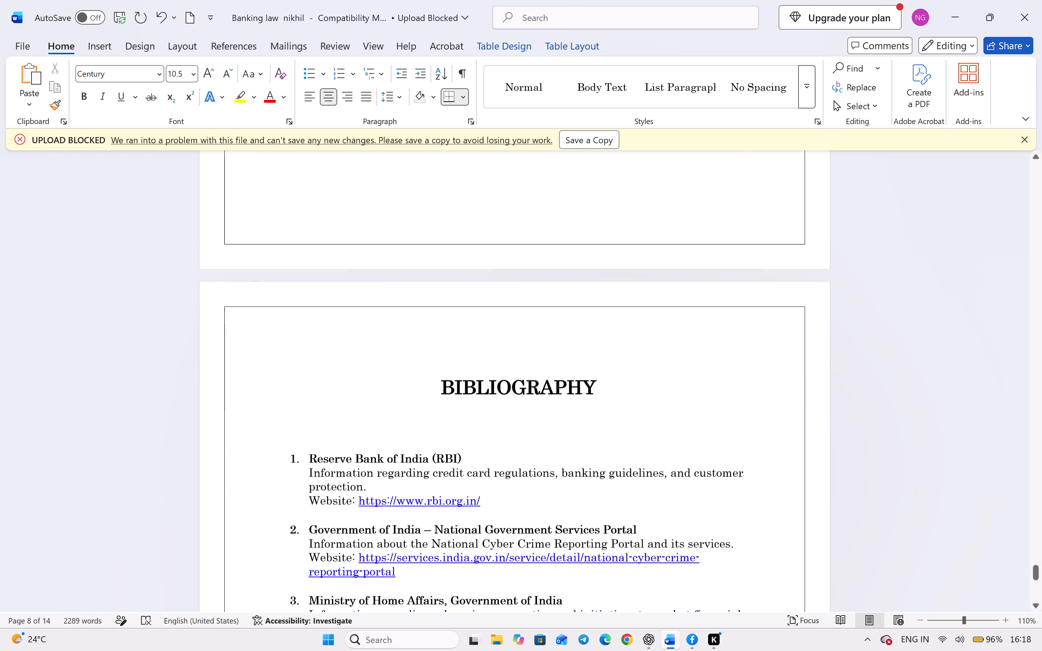
scroll(597, 509, up, 7)
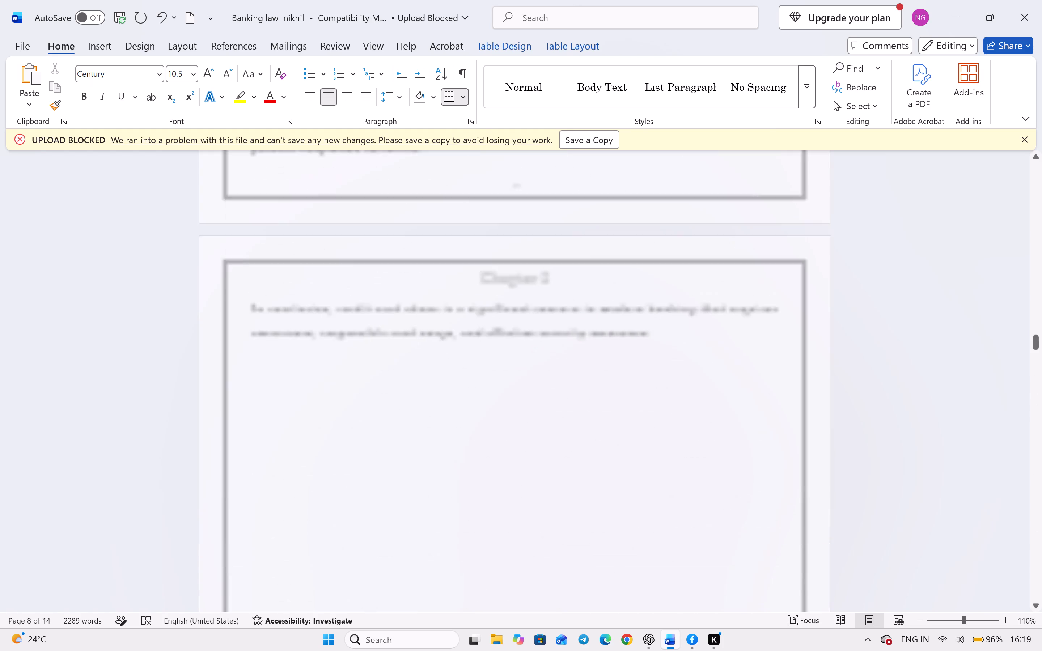
scroll(597, 509, up, 13)
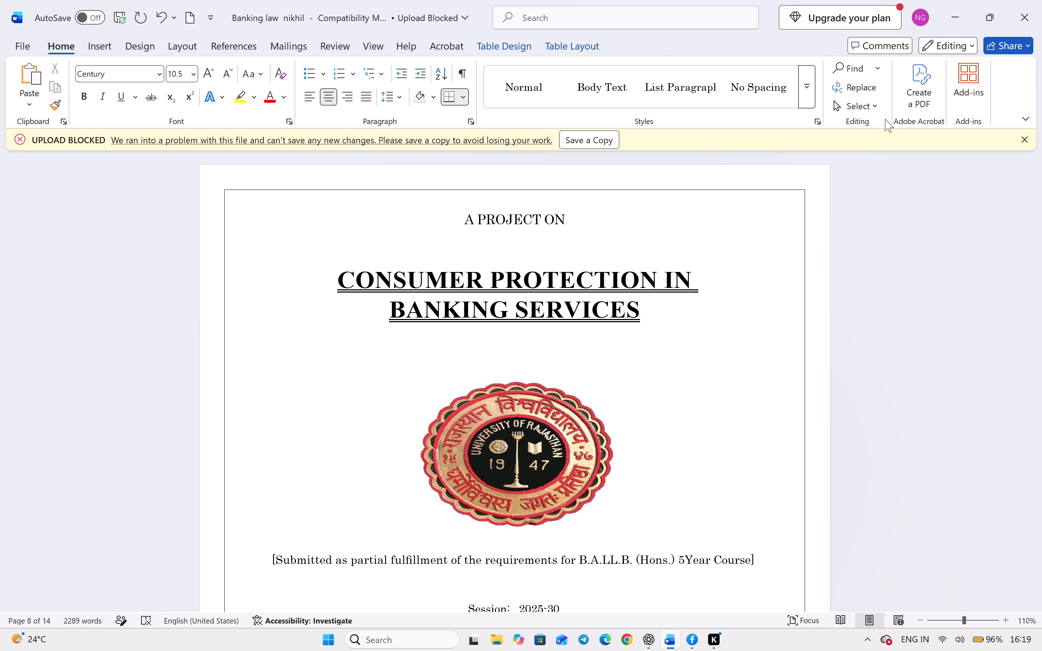
scroll(774, 212, right, 1)
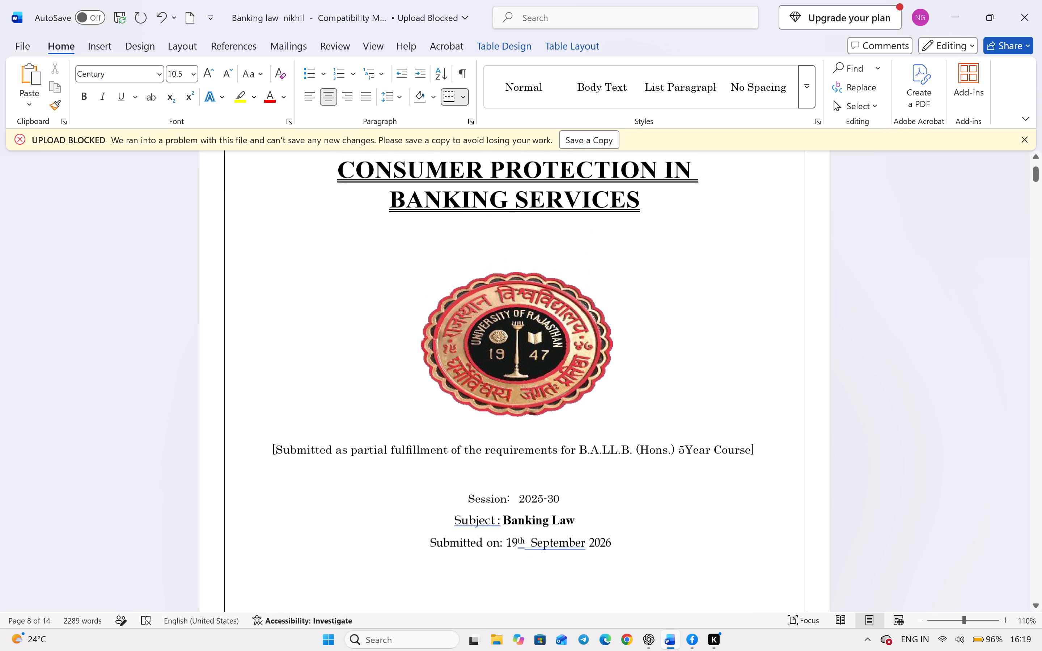
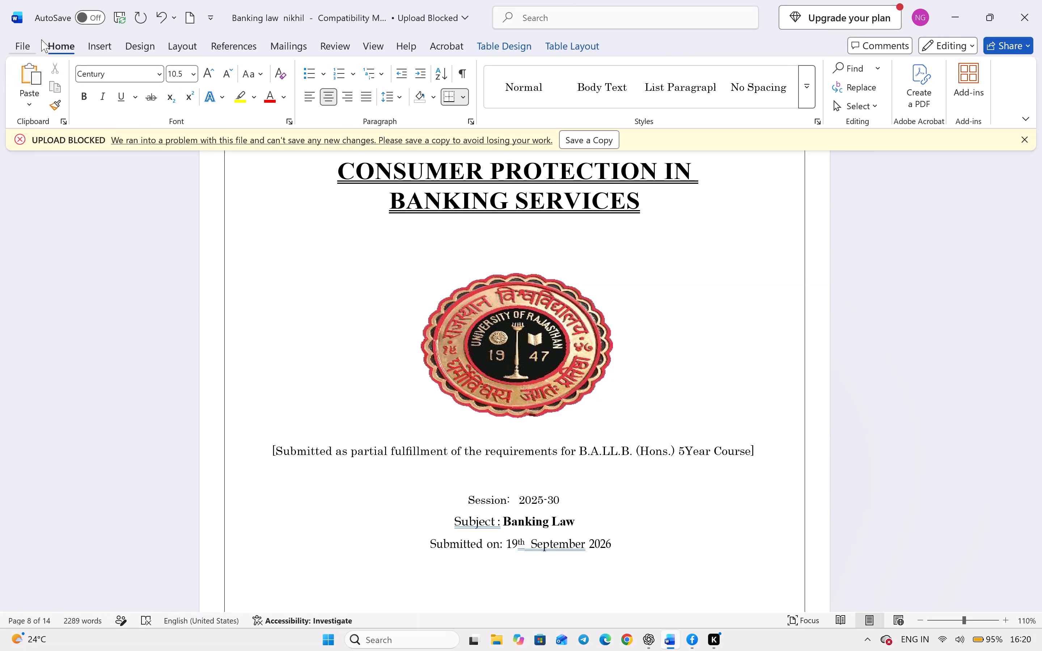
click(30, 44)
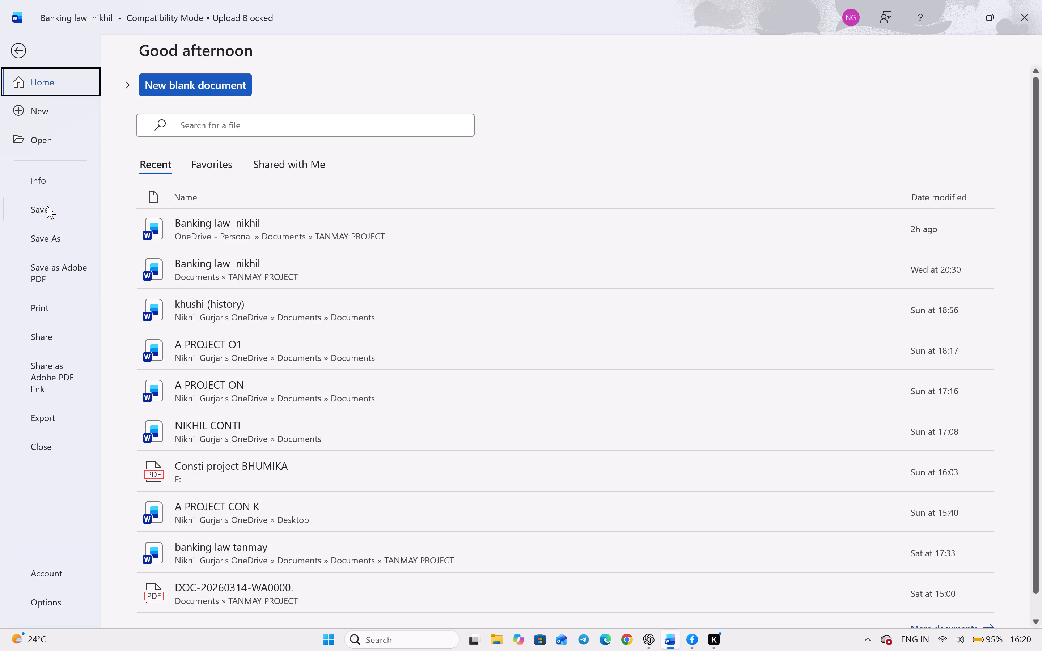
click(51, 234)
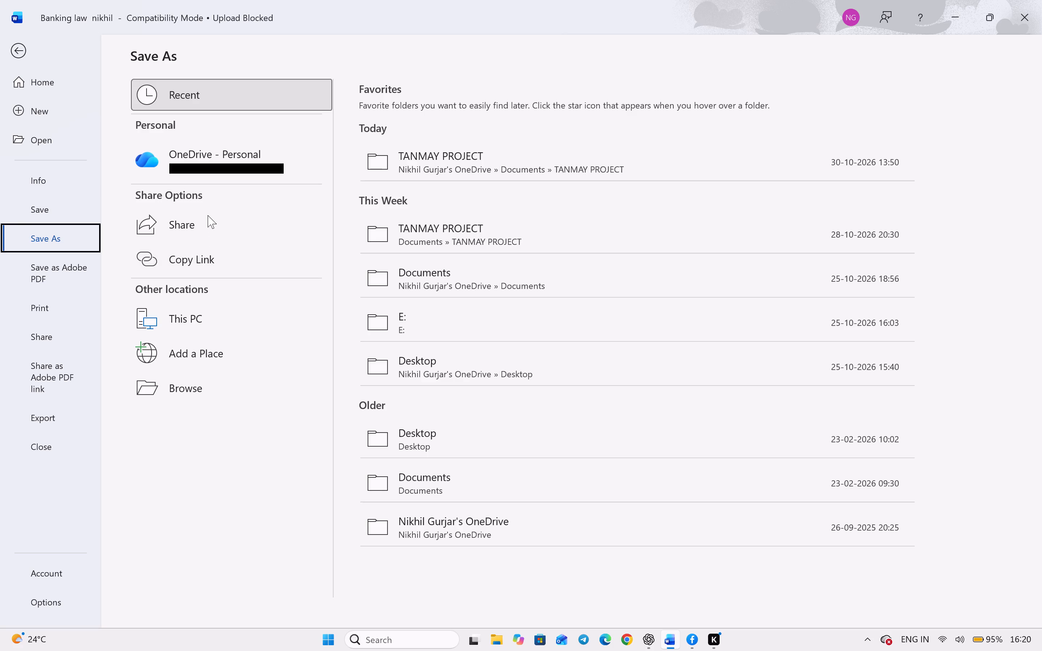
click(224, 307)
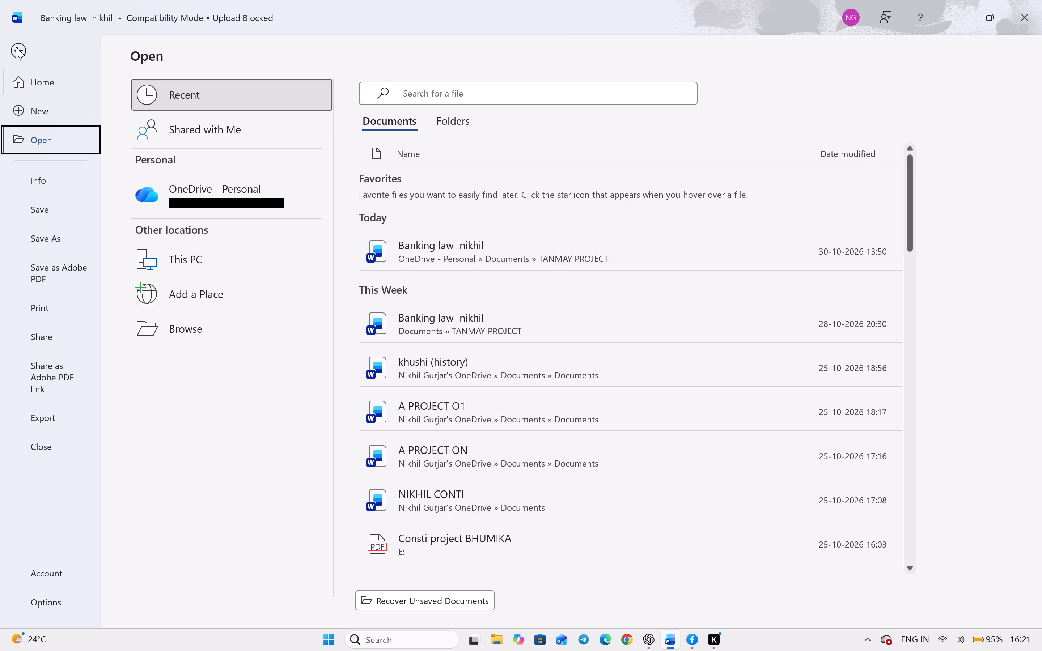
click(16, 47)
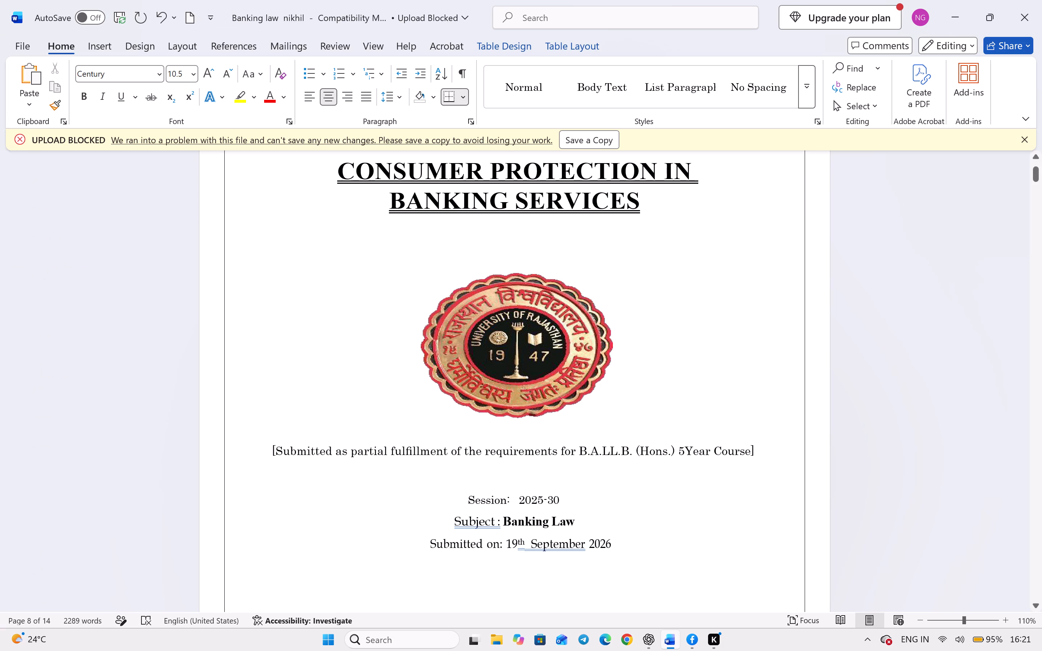
Replace the project title on the cover page with "CREDIT CARD ABUSE", matching the title quoted in the declaration.
scroll(436, 284, down, 5)
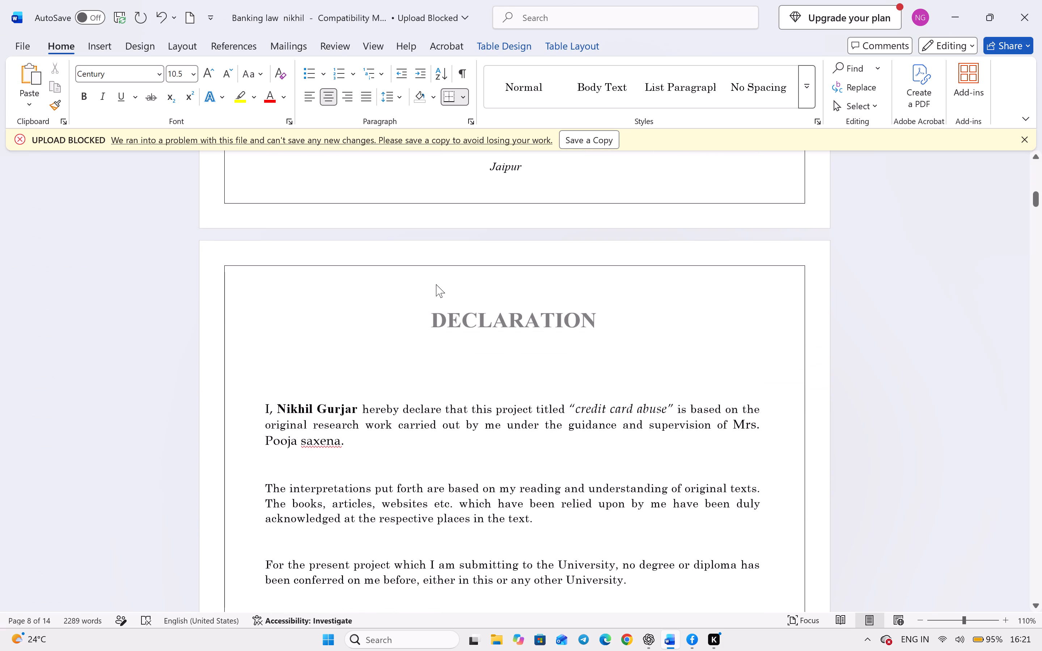
scroll(436, 284, down, 2)
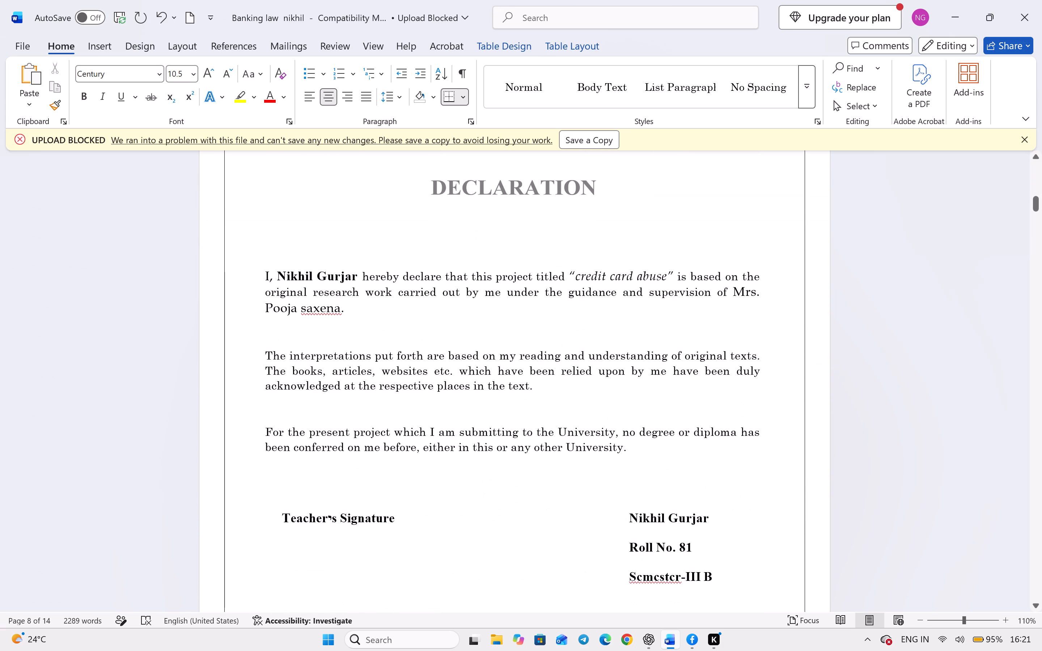
scroll(512, 225, up, 5)
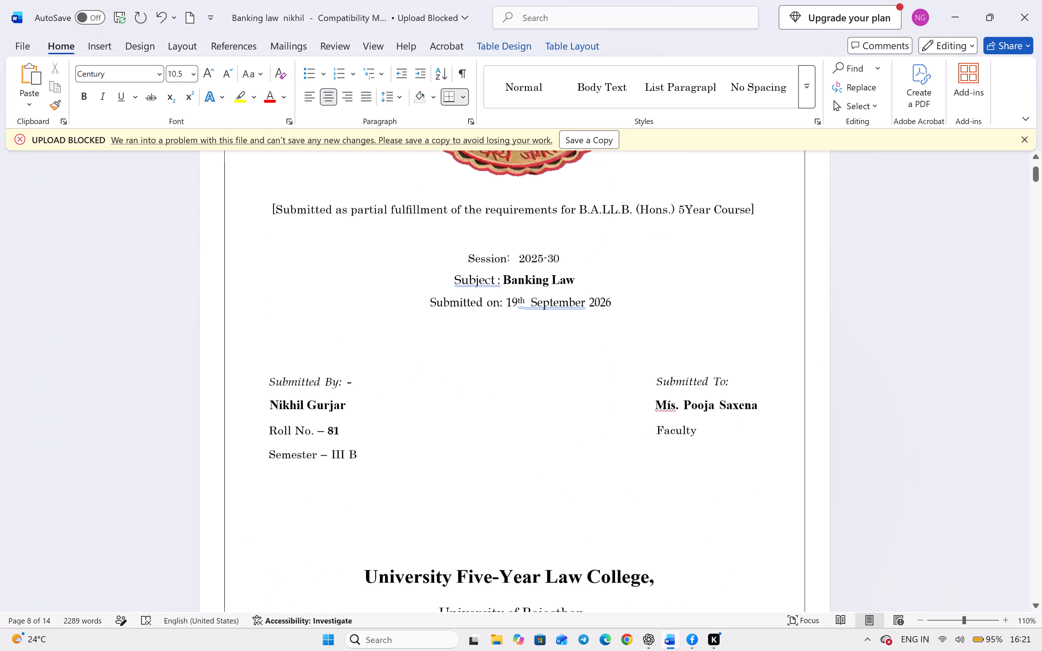
drag(339, 277, 351, 272)
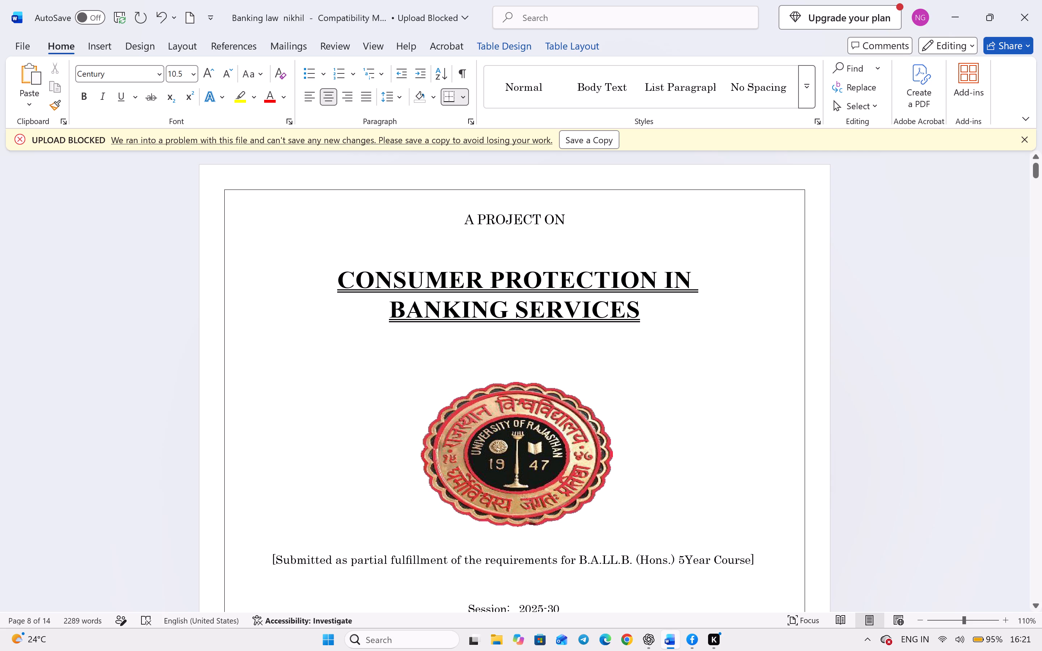
drag(351, 272, 639, 311)
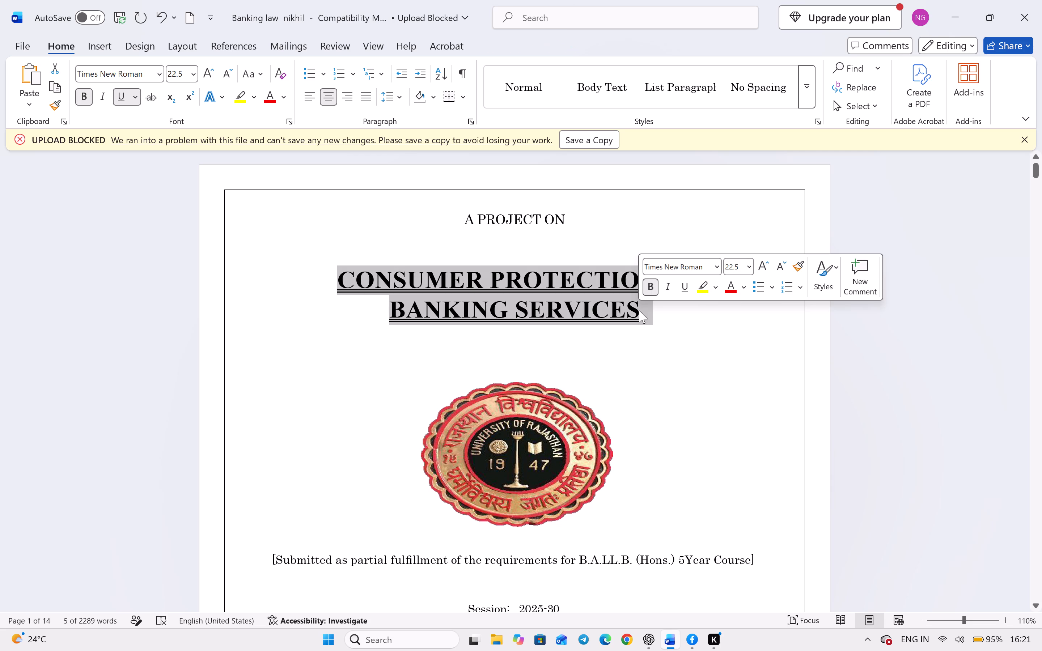
click(639, 310)
click(639, 310)
key(BackSpace)
key(BackSpace)
key(BackSpace)
key(BackSpace)
key(BackSpace)
key(BackSpace)
key(BackSpace)
key(BackSpace)
key(BackSpace)
key(BackSpace)
key(BackSpace)
key(BackSpace)
key(BackSpace)
key(BackSpace)
key(BackSpace)
key(BackSpace)
key(BackSpace)
key(BackSpace)
key(BackSpace)
key(BackSpace)
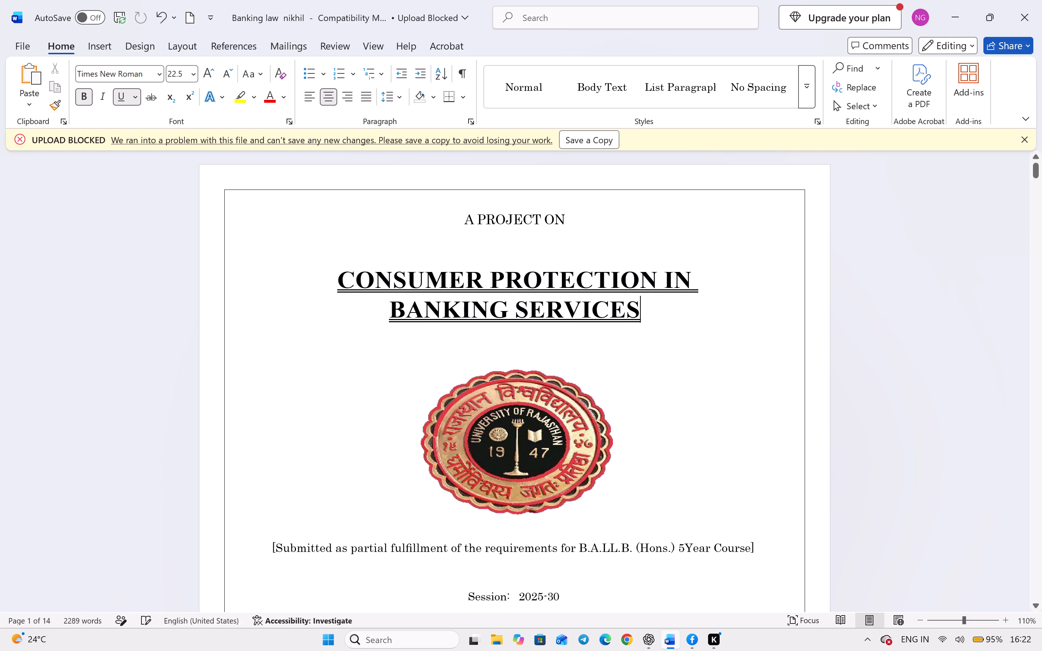
key(BackSpace)
key(BackSpace)
key(BackSpace)
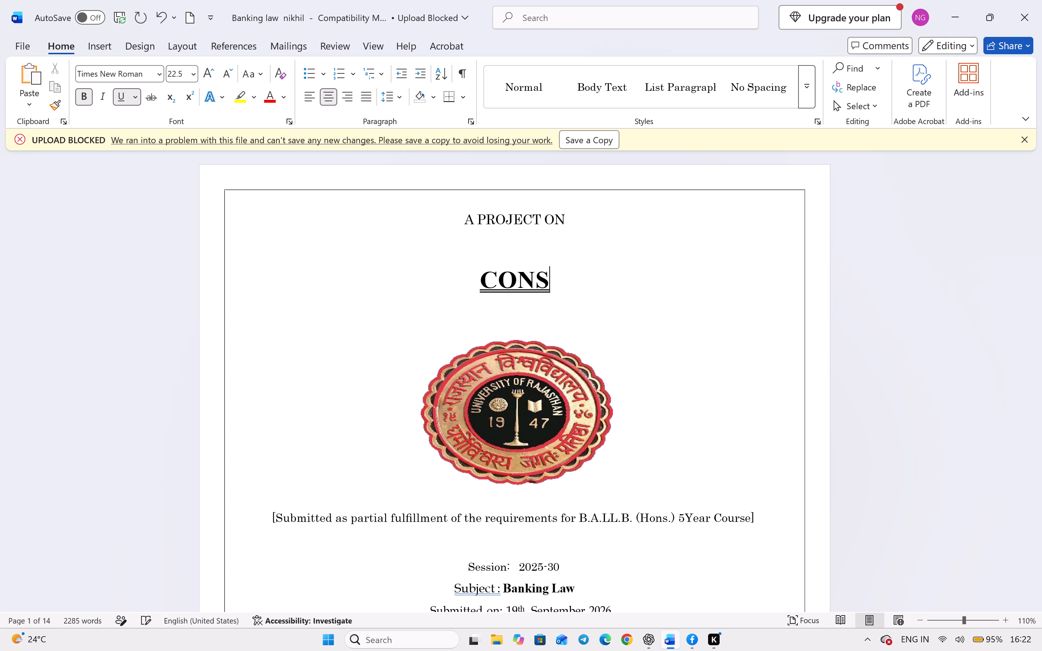
key(BackSpace)
key(BackSpace)
key(BackSpace)
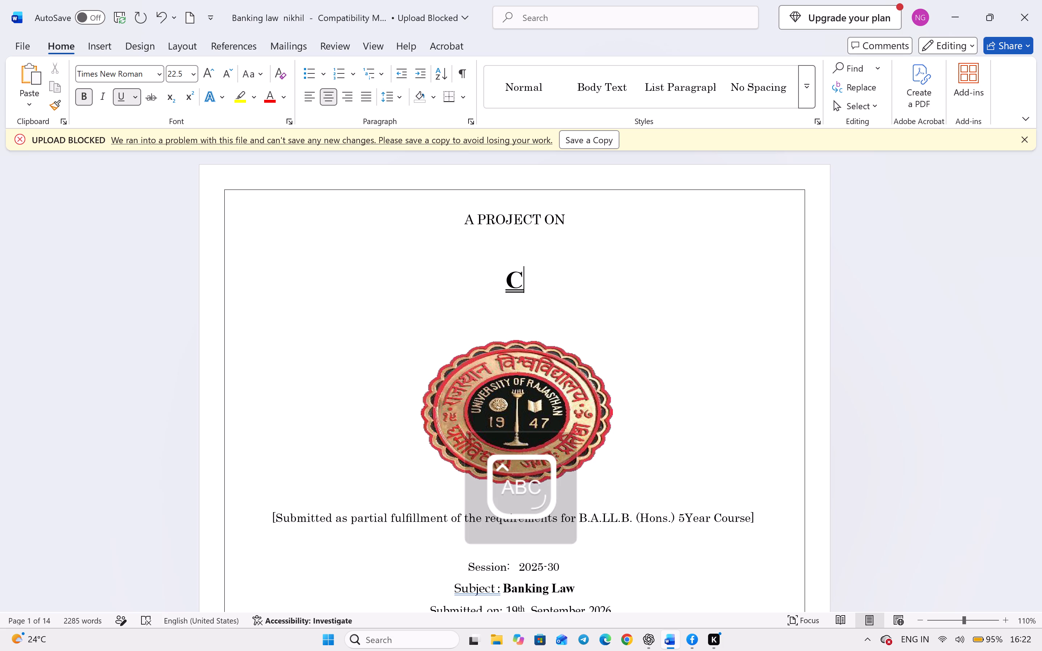
text(REDIT CARD)
key(space)
text(ABUSE)
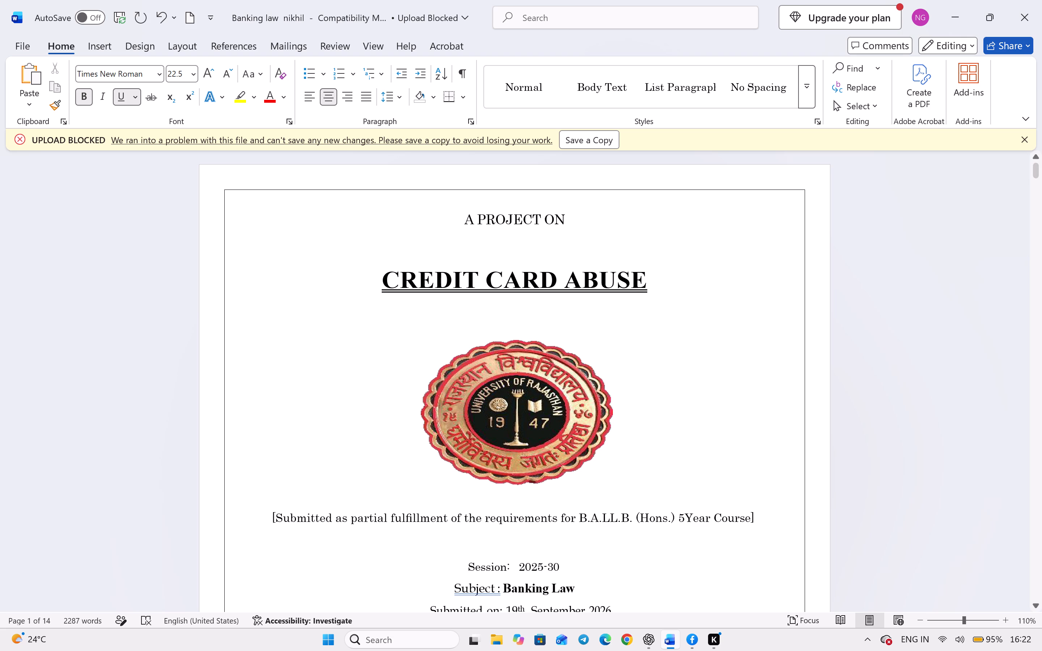
Review the cover page details and the declaration page, and return to the cover title.
scroll(582, 488, down, 1)
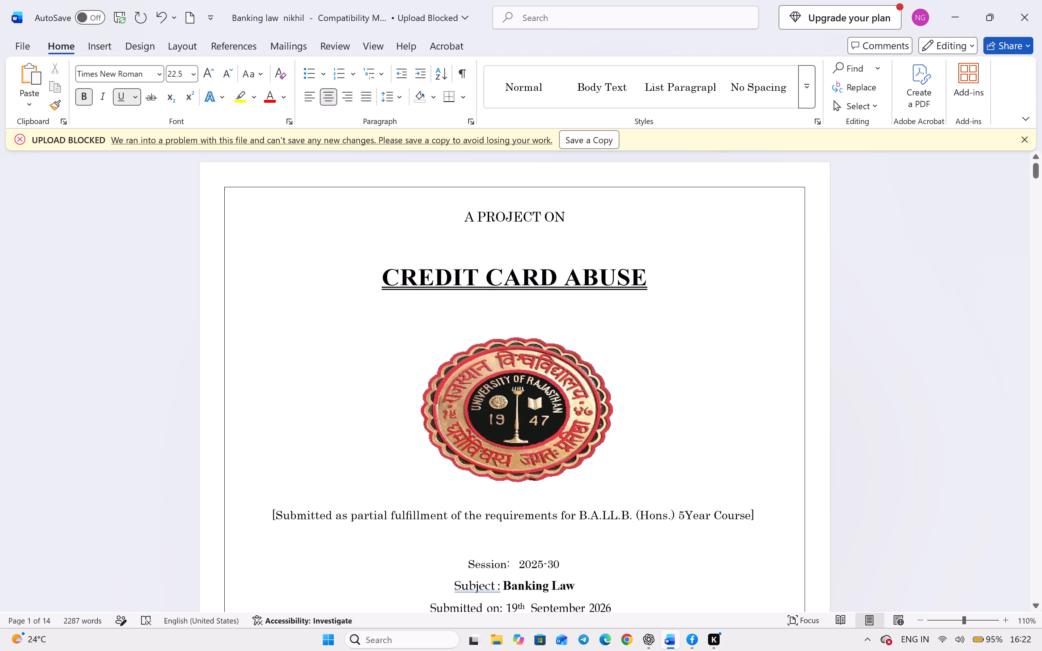
scroll(582, 488, down, 2)
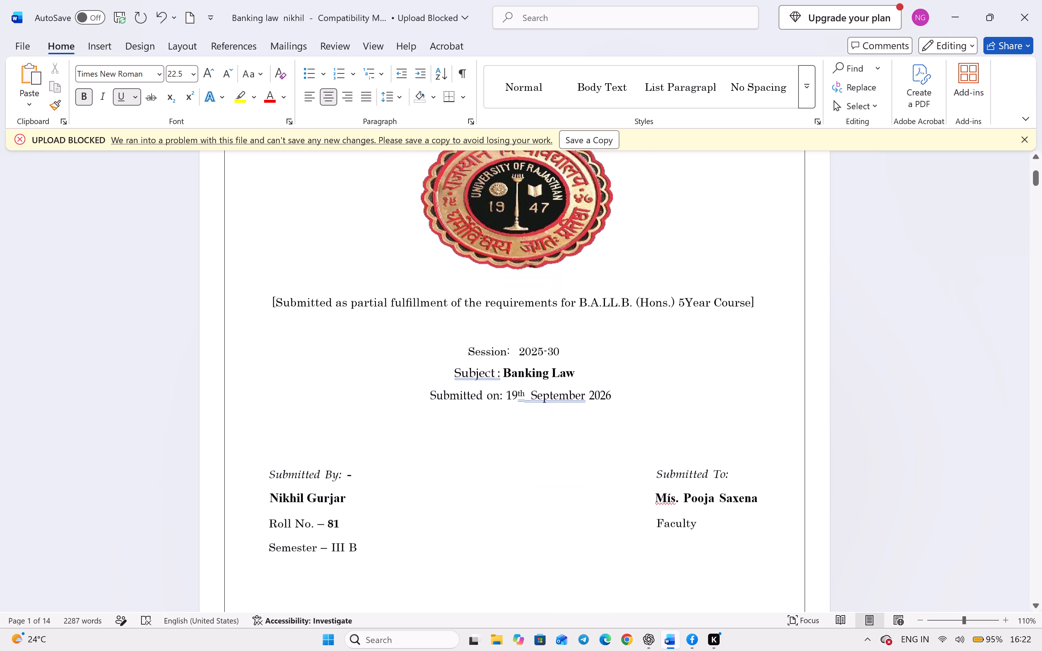
scroll(582, 488, down, 4)
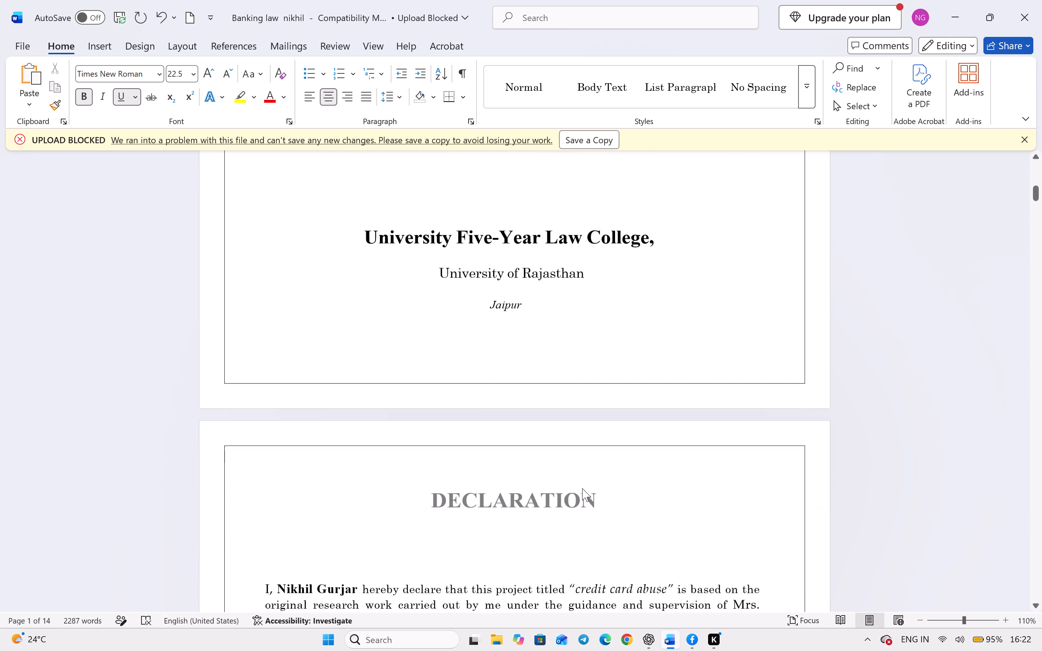
scroll(582, 488, down, 2)
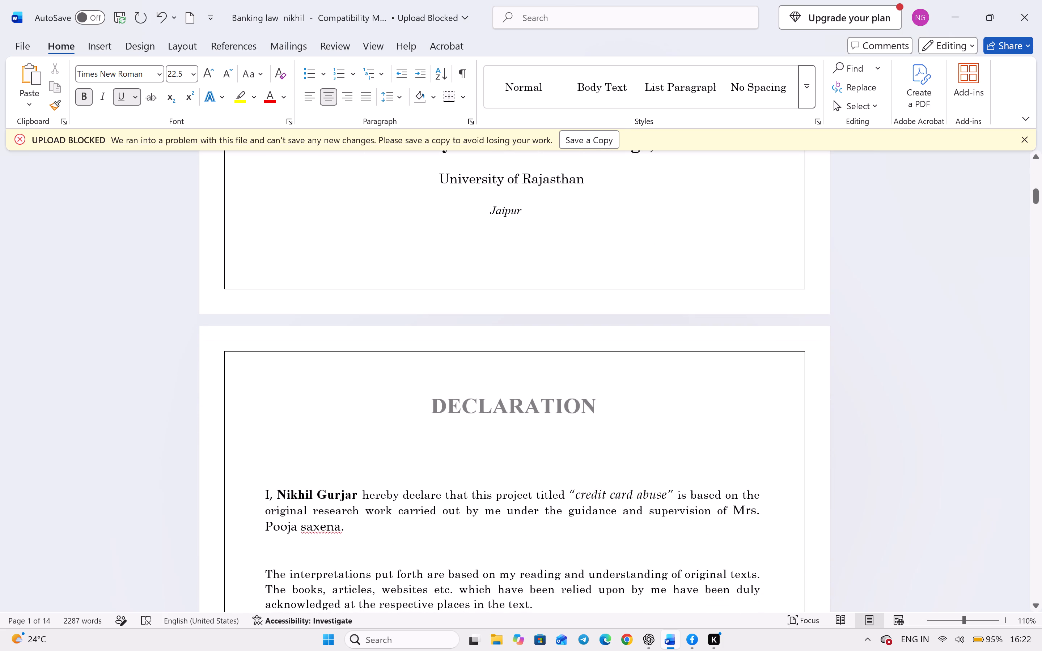
scroll(582, 488, down, 1)
scroll(582, 488, up, 3)
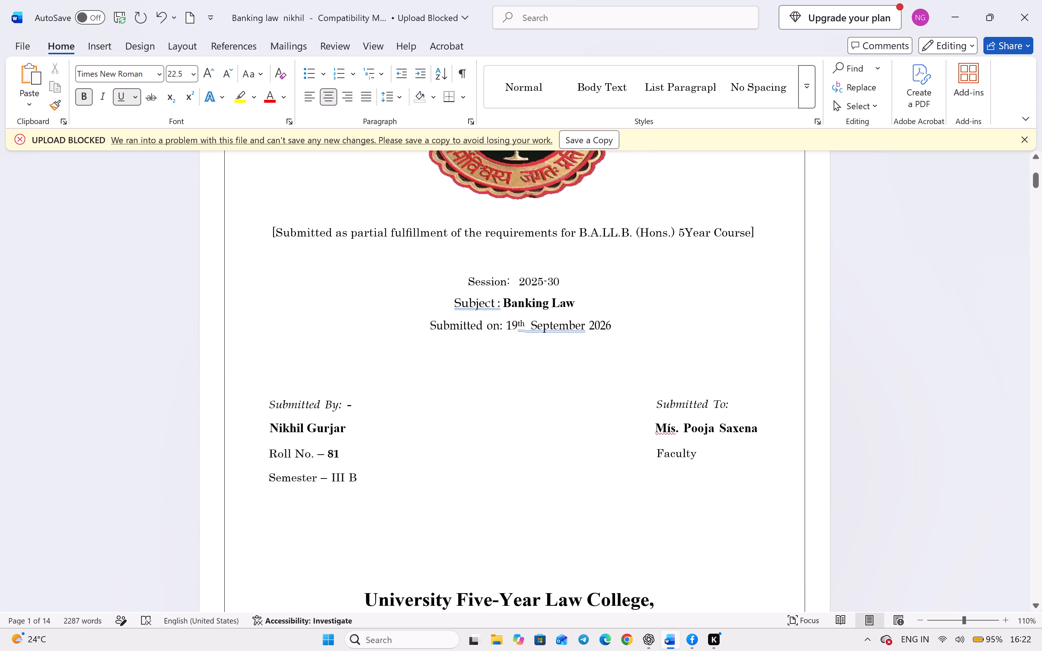
scroll(582, 488, up, 1)
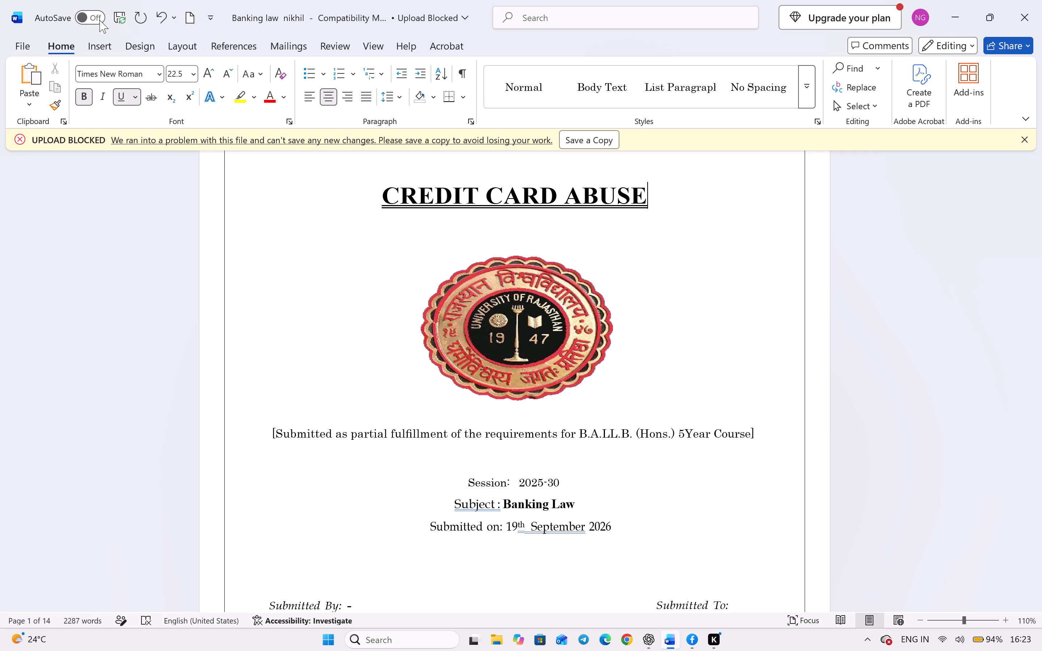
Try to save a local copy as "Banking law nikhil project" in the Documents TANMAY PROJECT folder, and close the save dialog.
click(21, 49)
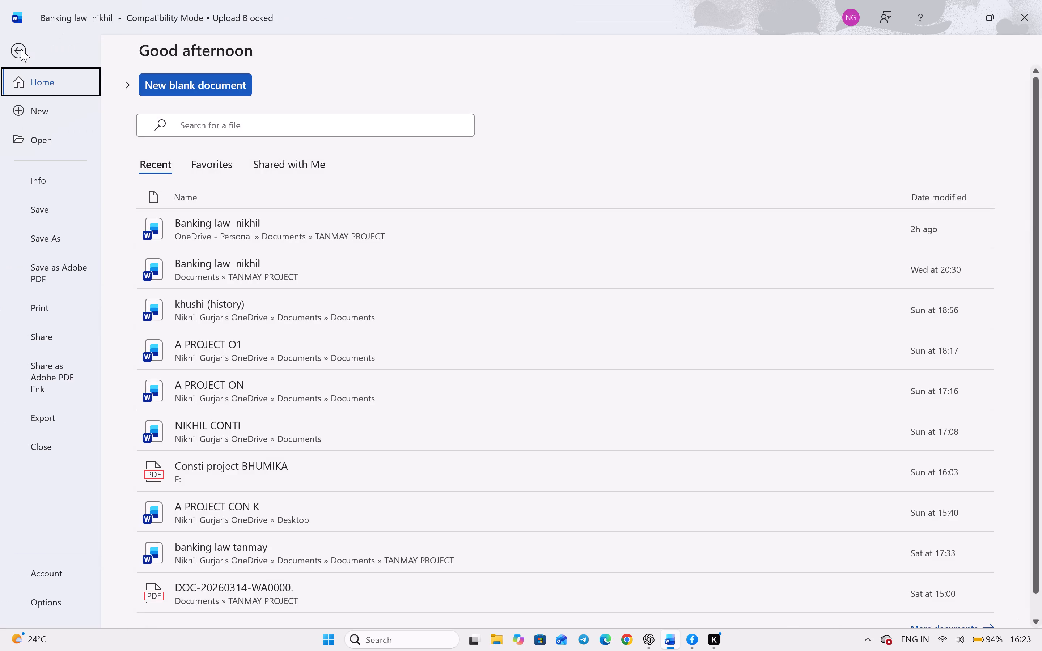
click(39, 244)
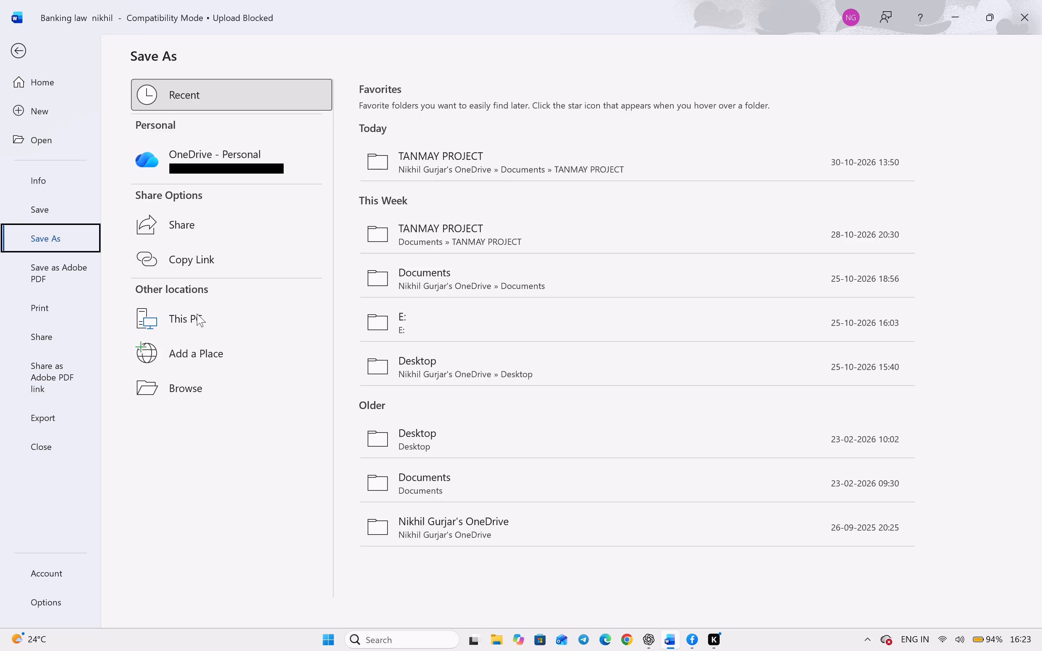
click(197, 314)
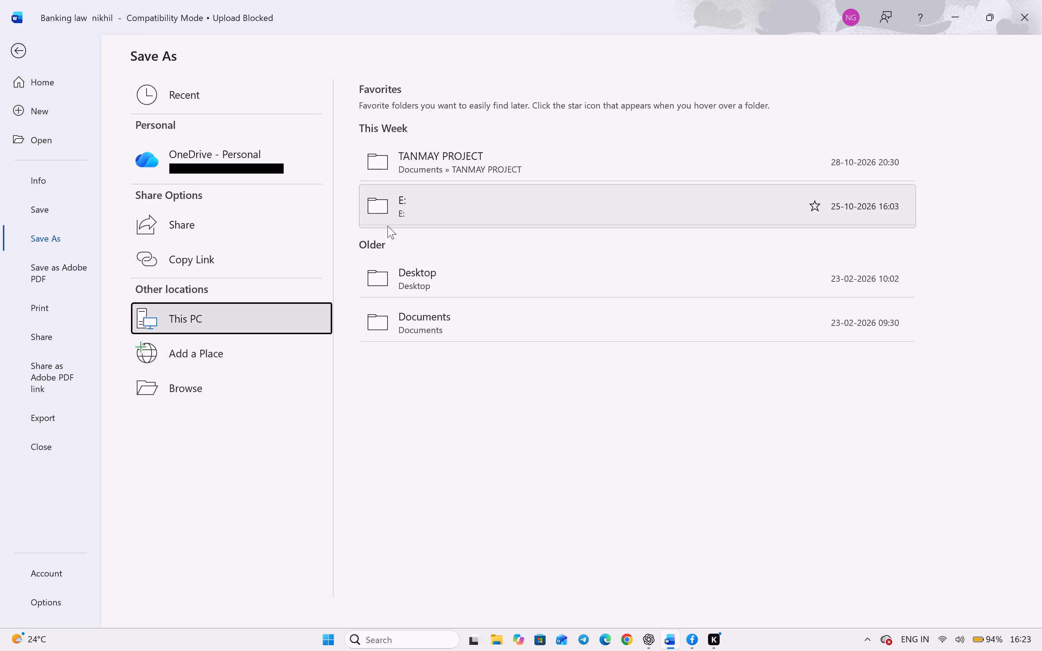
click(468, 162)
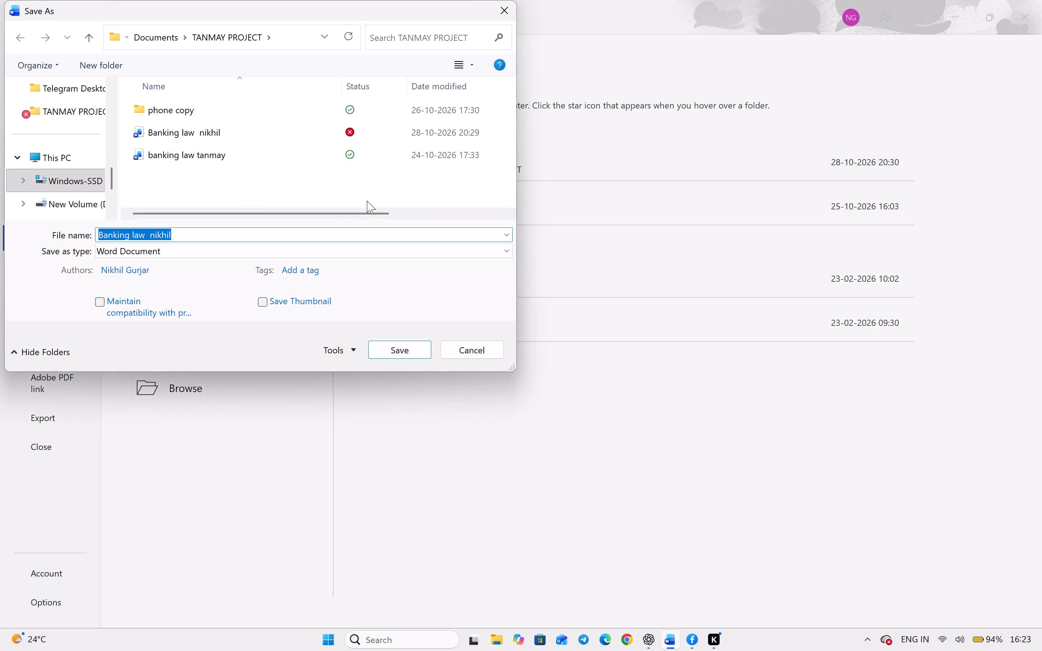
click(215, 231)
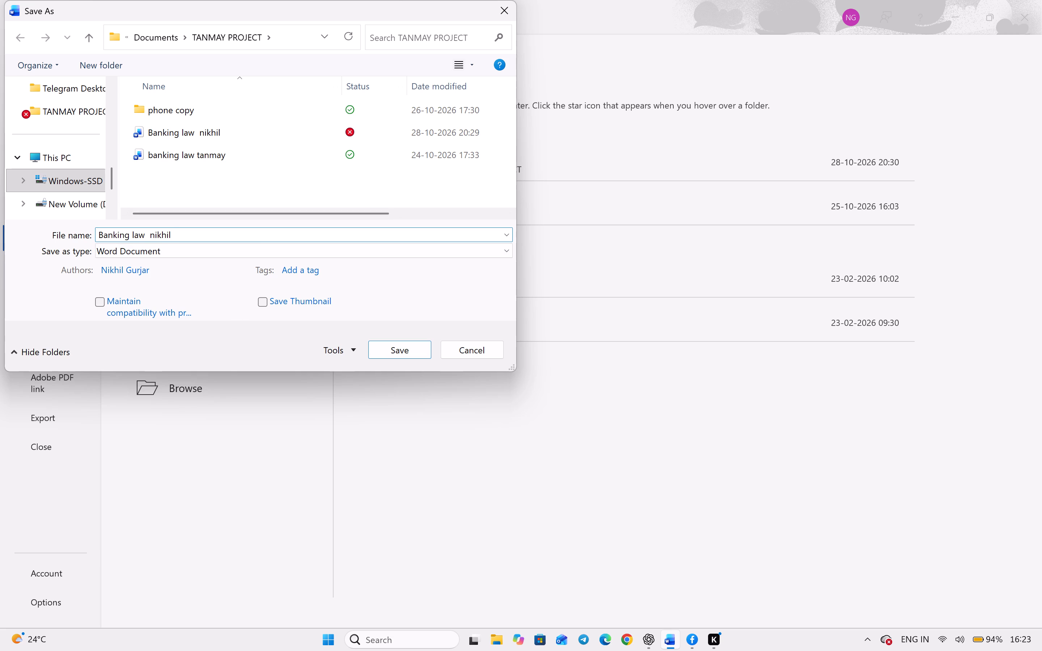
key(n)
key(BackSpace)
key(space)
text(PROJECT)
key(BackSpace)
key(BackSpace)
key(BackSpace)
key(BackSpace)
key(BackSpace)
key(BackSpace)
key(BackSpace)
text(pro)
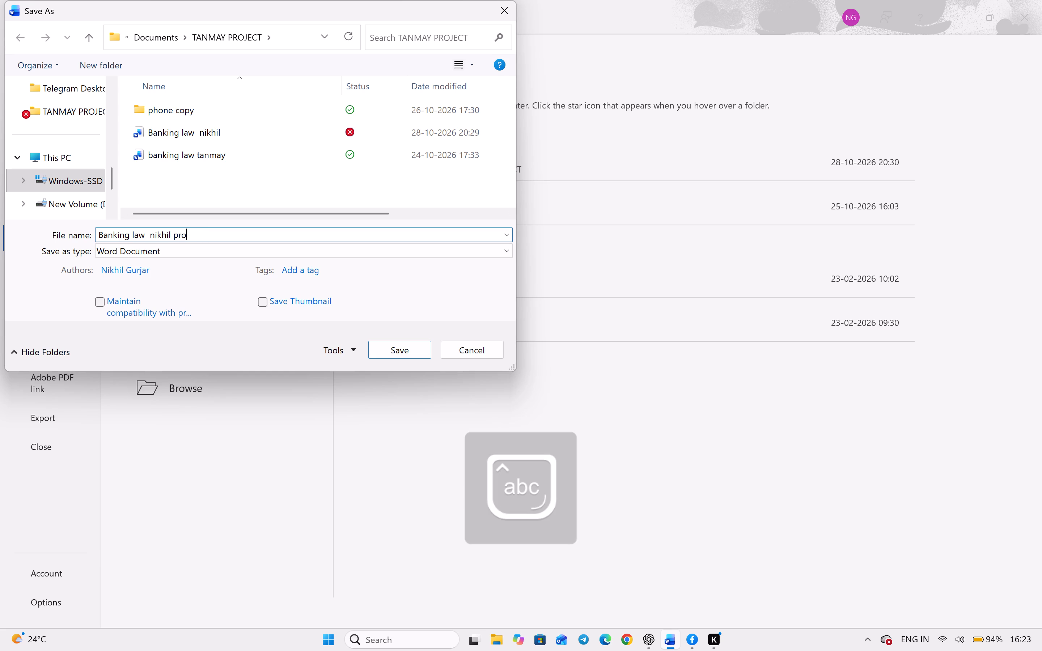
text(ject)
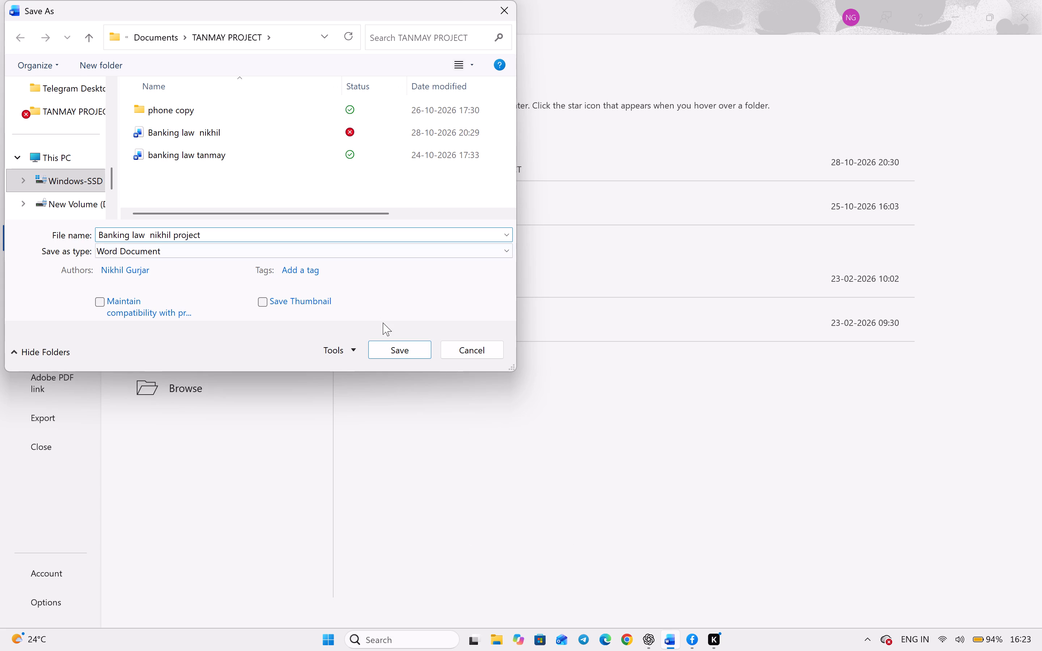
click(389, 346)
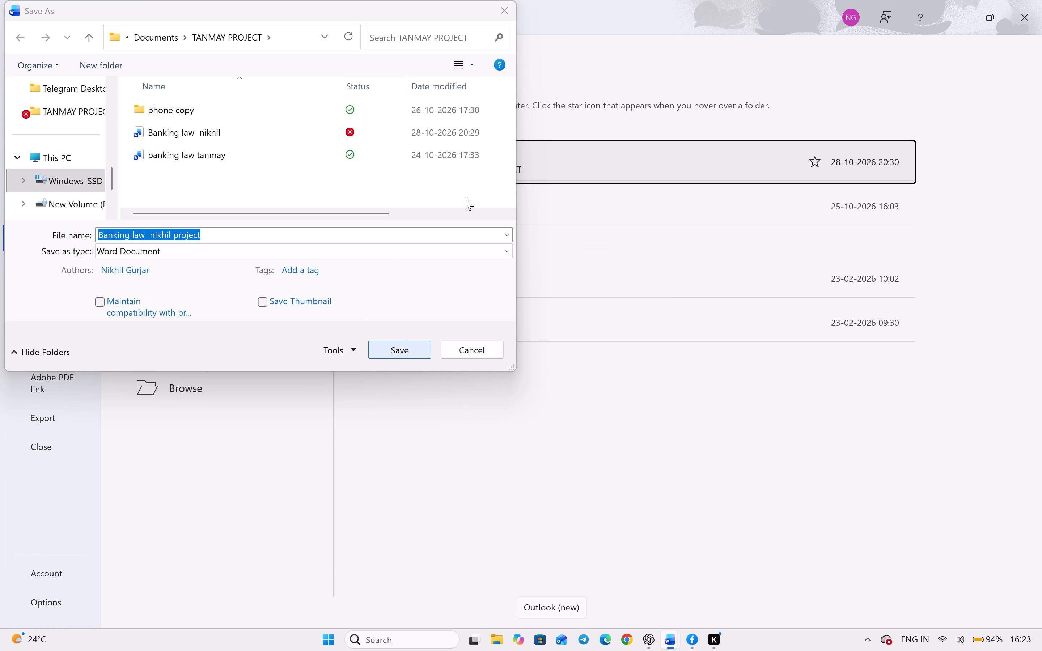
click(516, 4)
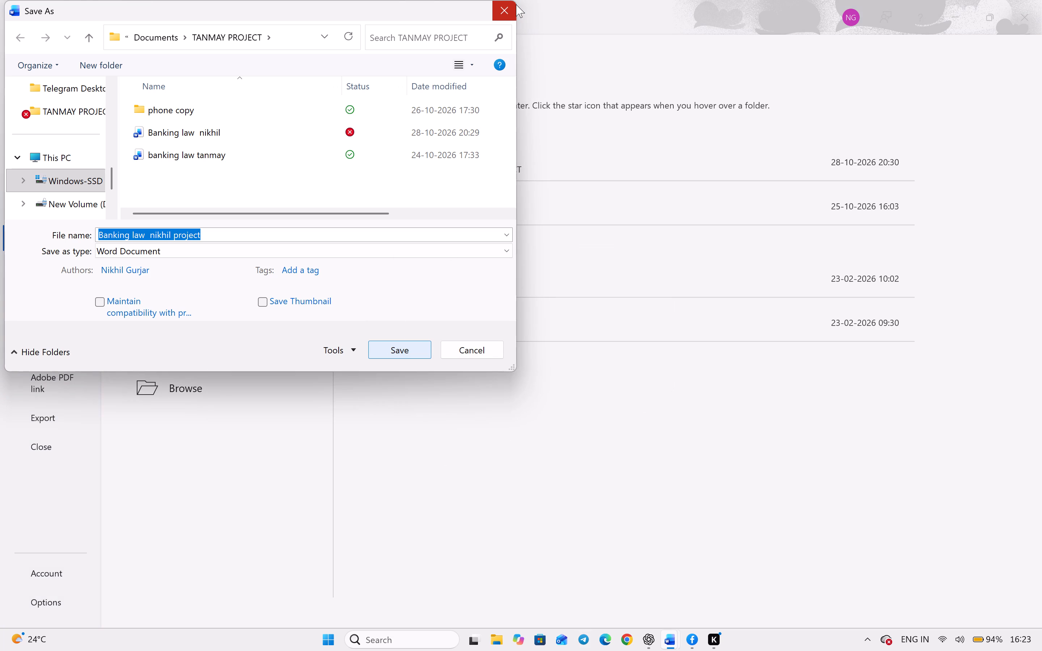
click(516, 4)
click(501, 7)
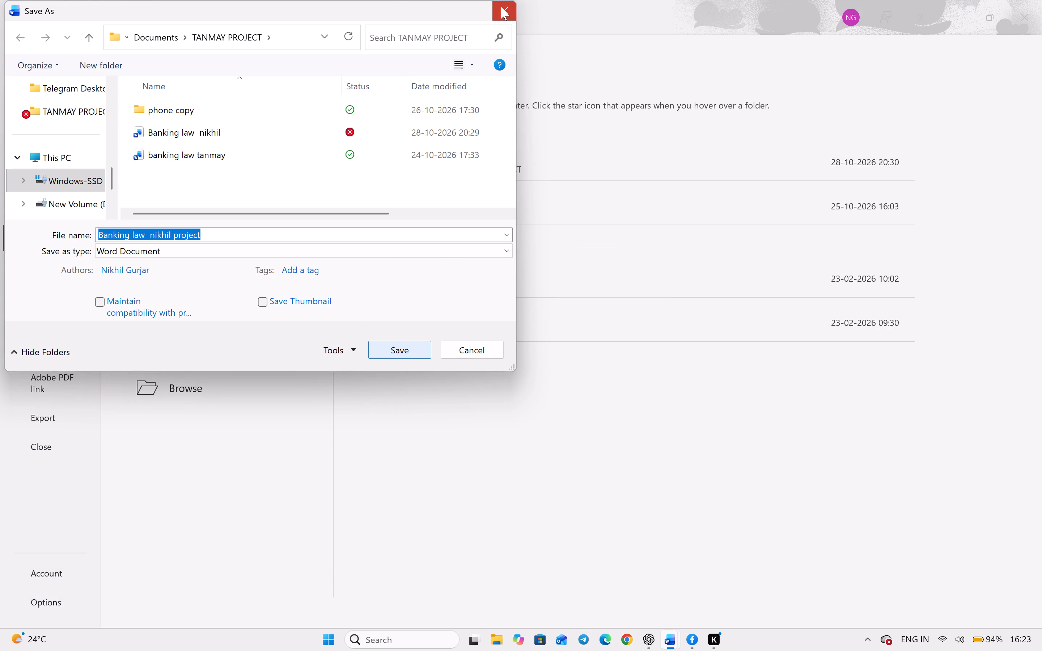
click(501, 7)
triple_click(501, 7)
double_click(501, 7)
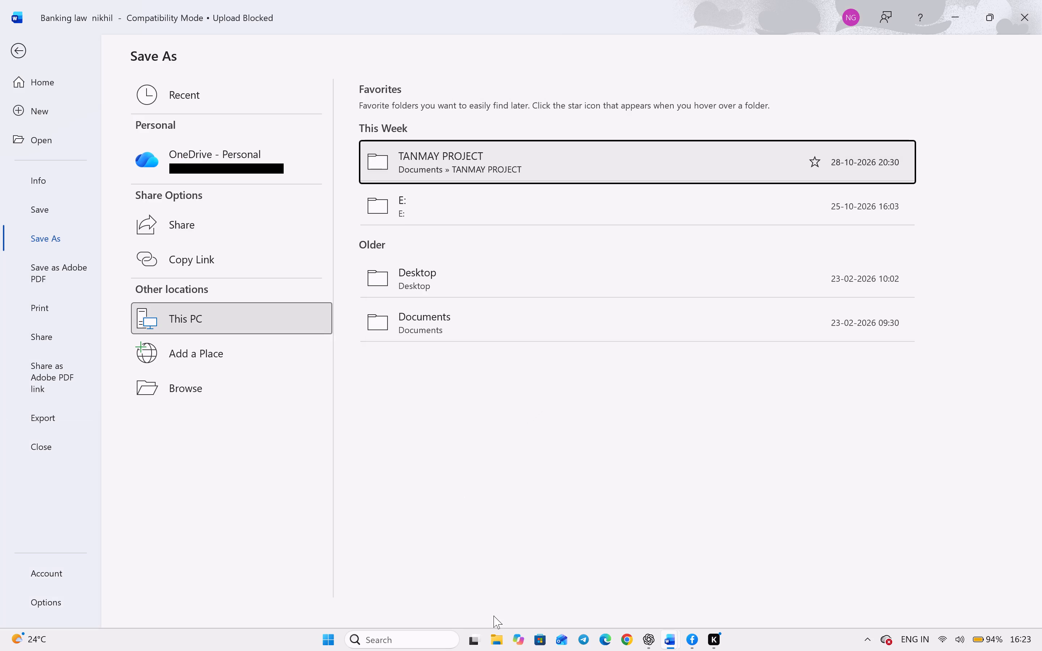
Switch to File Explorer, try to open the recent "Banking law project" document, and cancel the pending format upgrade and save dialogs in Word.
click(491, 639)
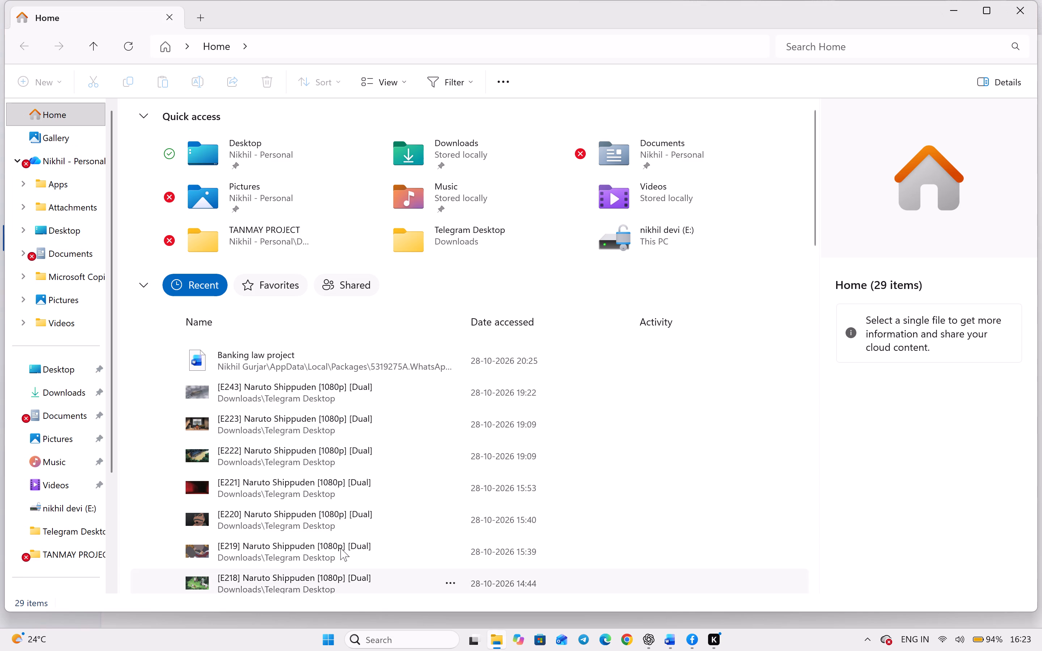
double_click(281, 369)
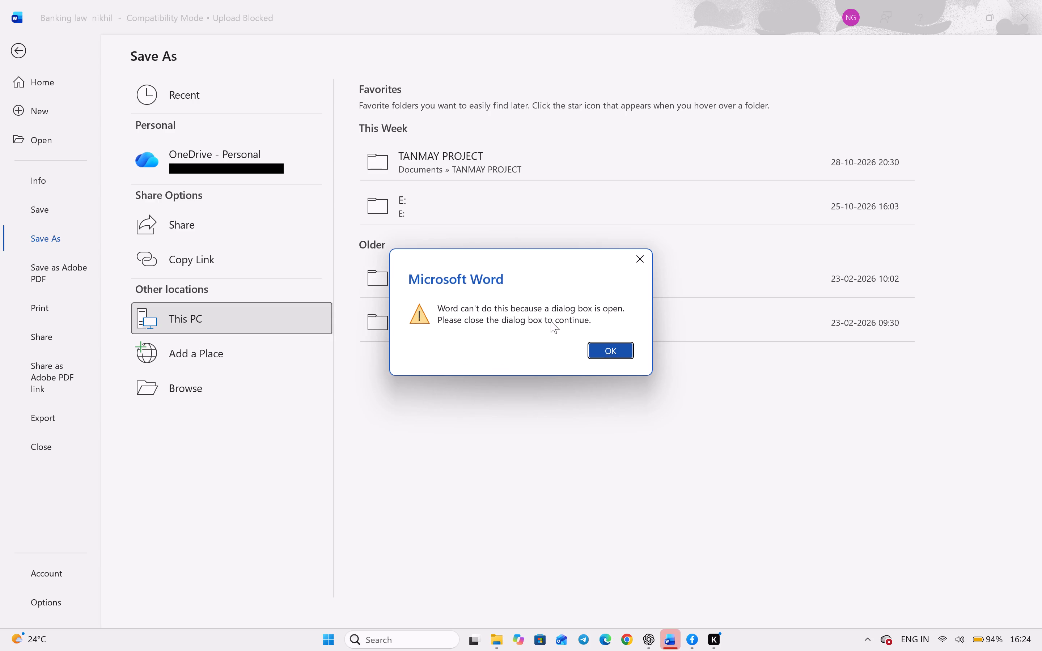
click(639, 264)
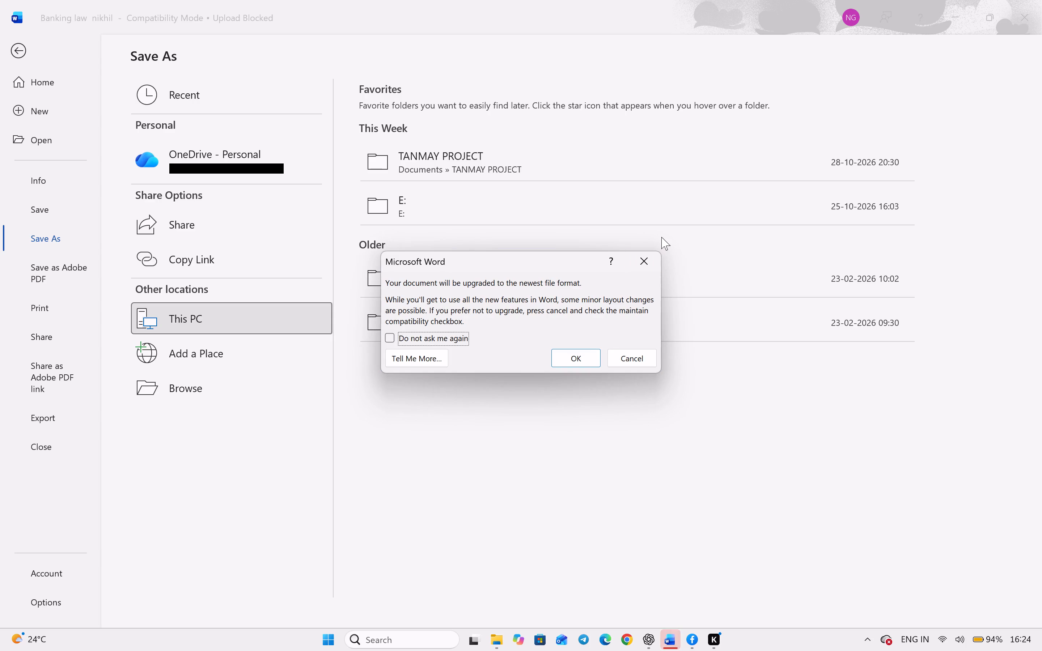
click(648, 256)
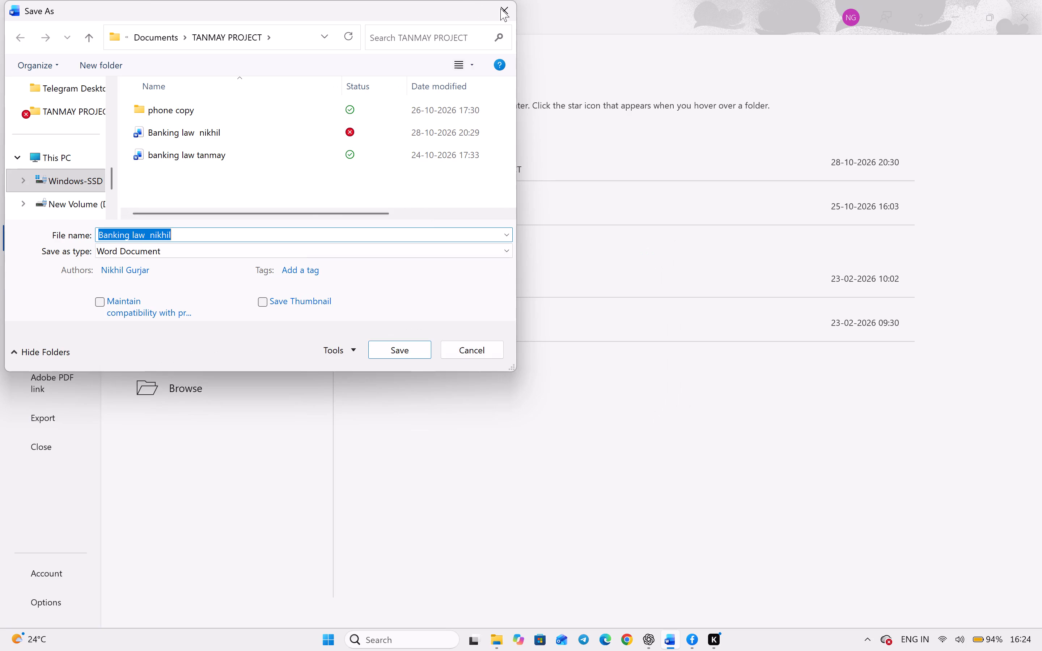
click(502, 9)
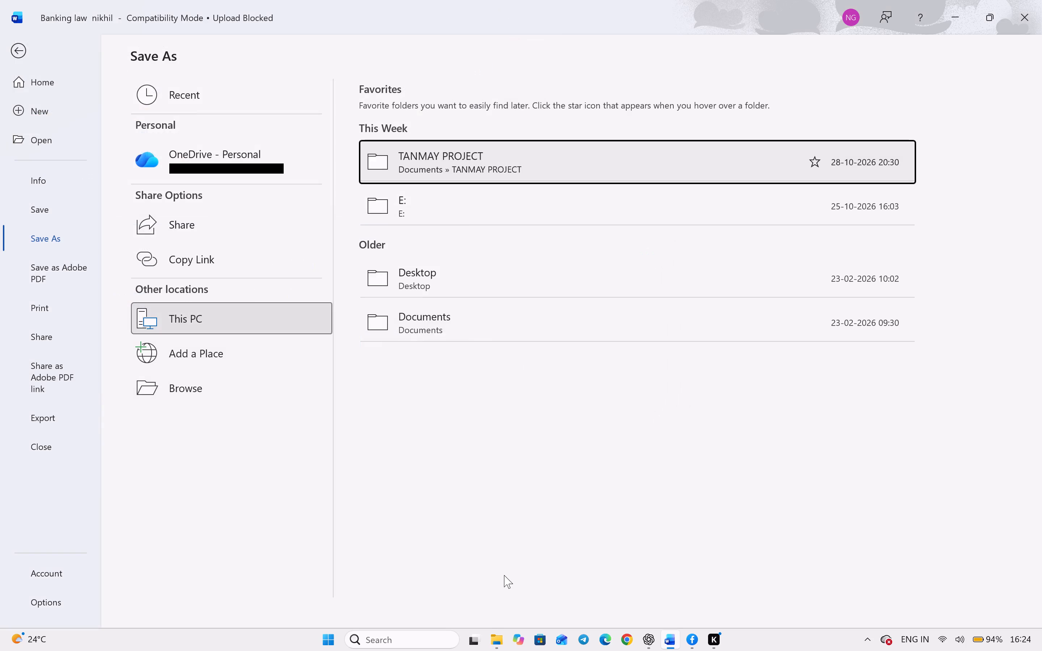
Return to File Explorer and try to open the TANMAY PROJECT folder from the quick access folders.
click(500, 647)
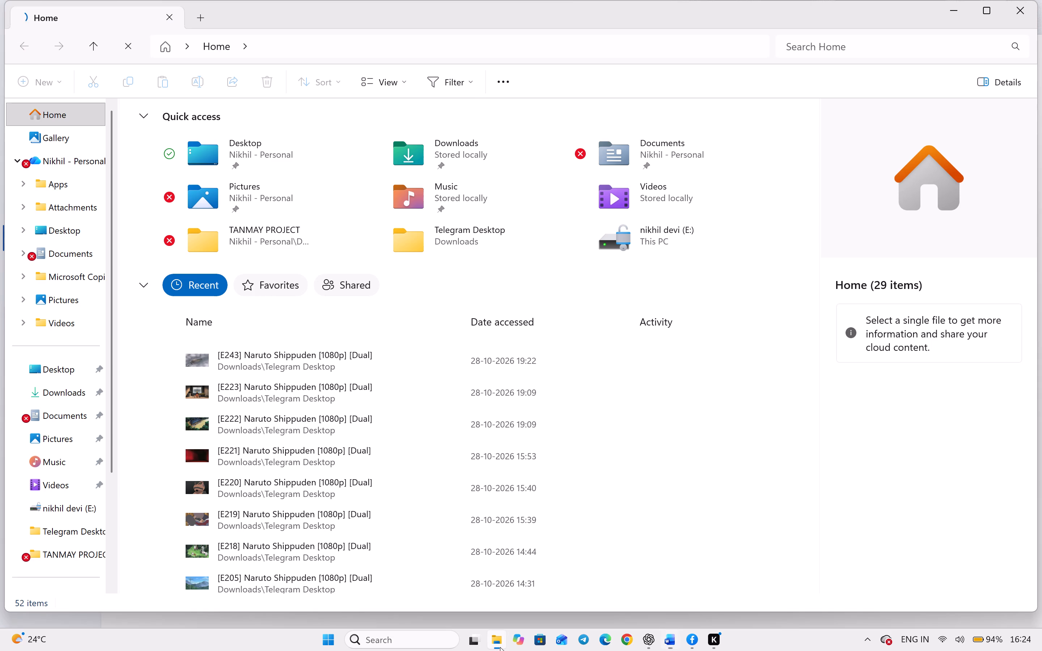
scroll(330, 319, up, 4)
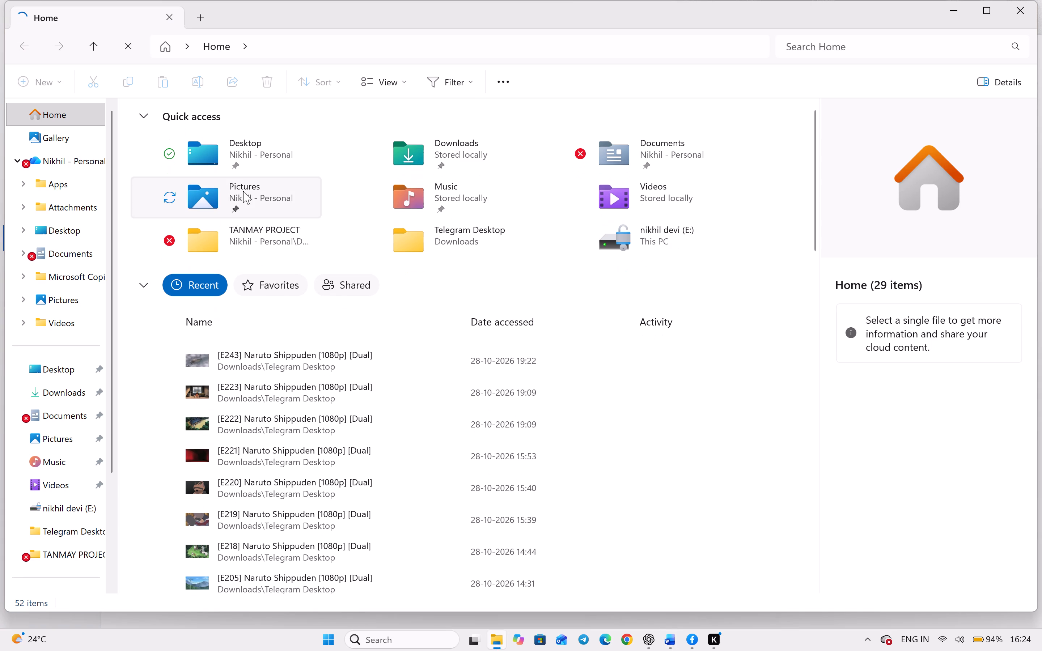
click(230, 224)
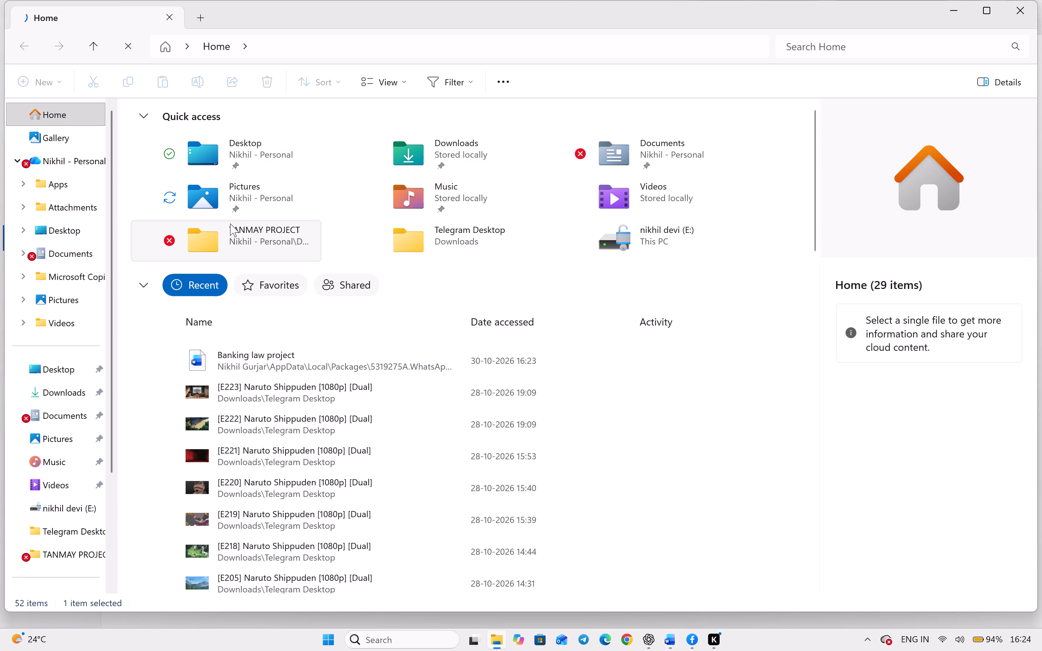
double_click(230, 224)
triple_click(254, 232)
Look through the personal OneDrive folder and the Windows-SSD (C:) drive for the project files, and return to the Home view.
click(69, 156)
scroll(23, 366, down, 4)
scroll(96, 418, down, 3)
scroll(360, 529, down, 3)
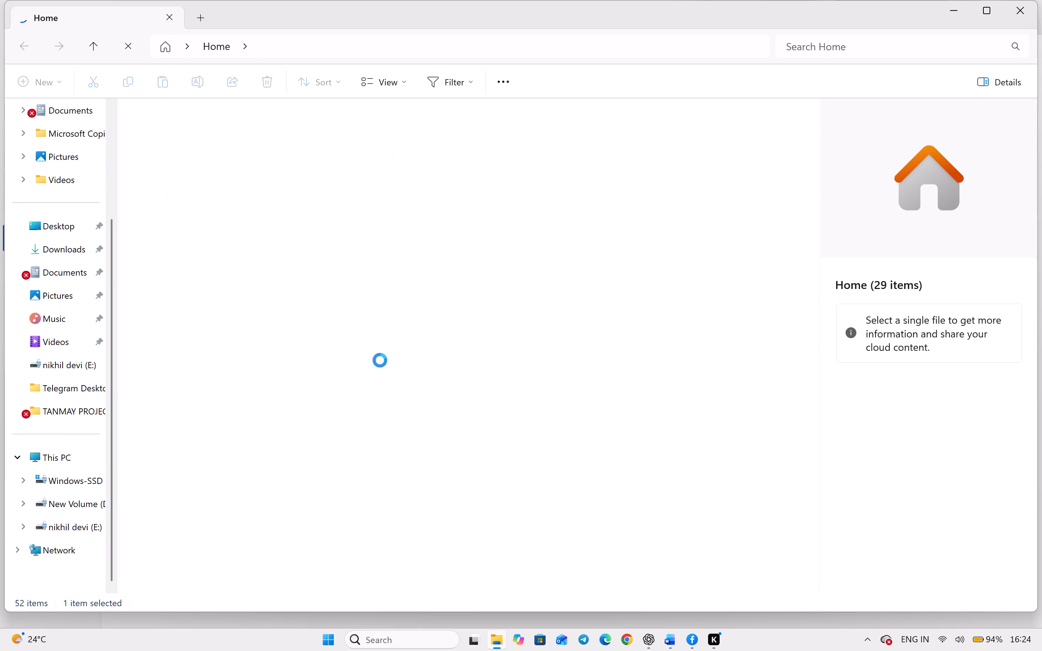
scroll(62, 284, up, 6)
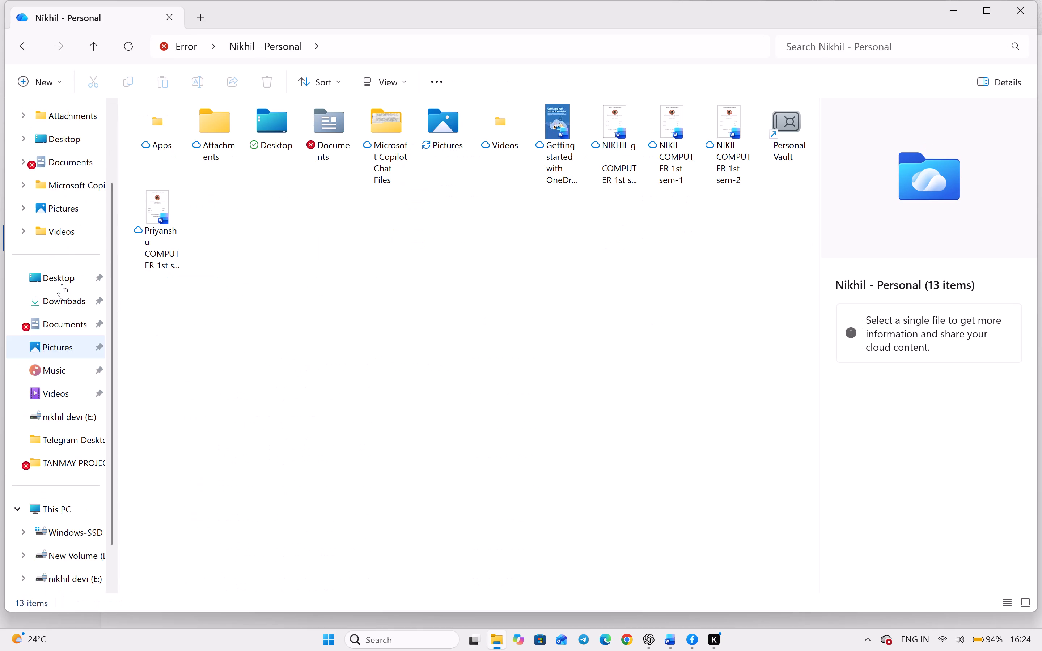
click(65, 109)
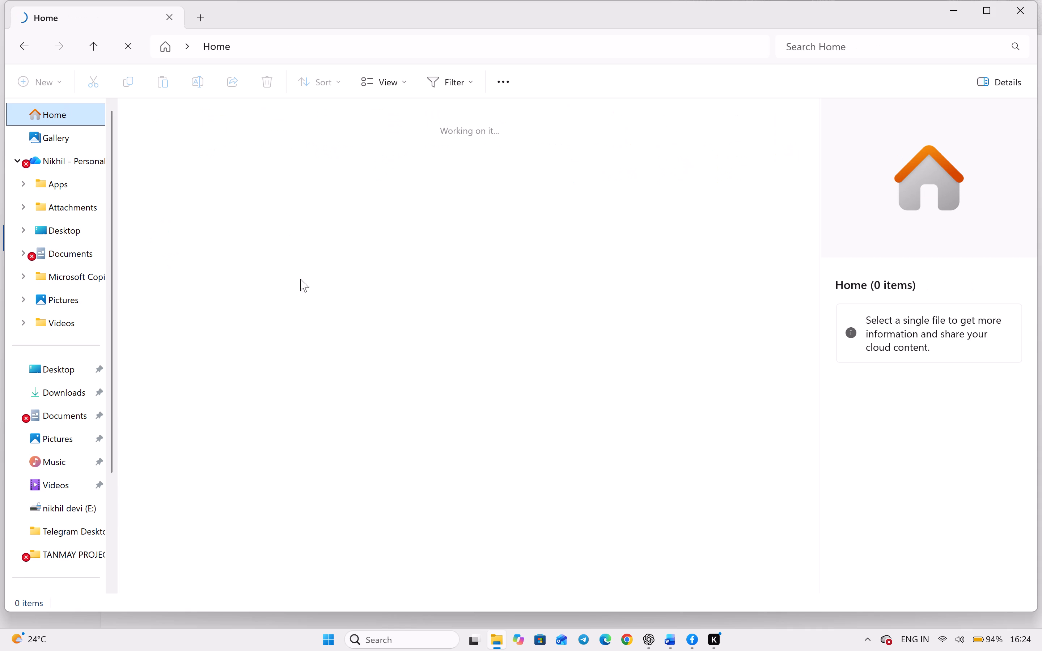
click(72, 121)
click(70, 156)
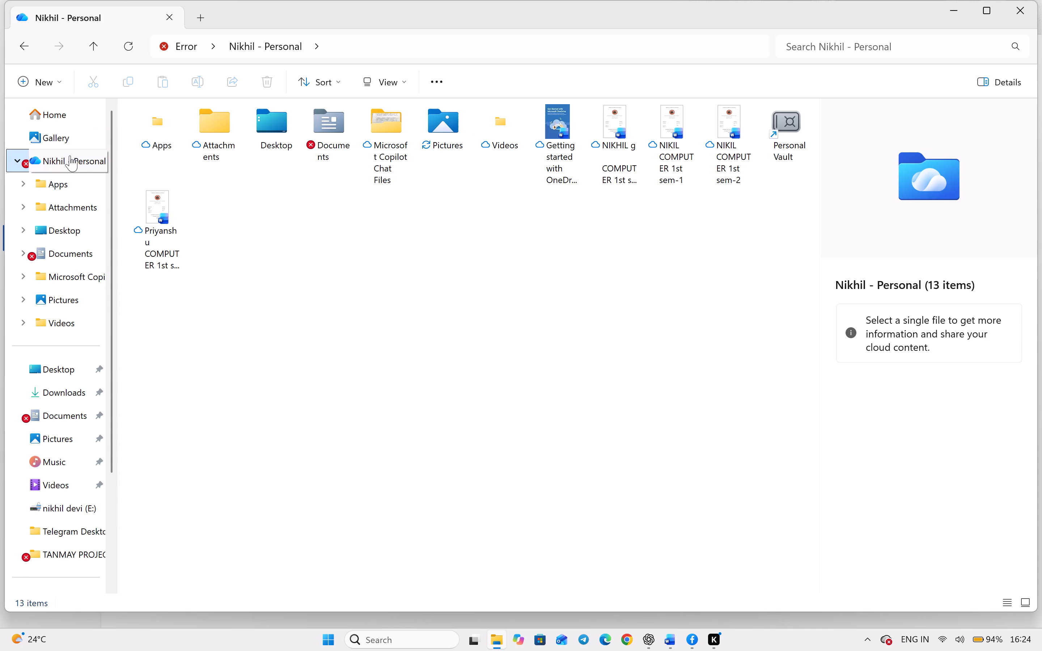
click(75, 116)
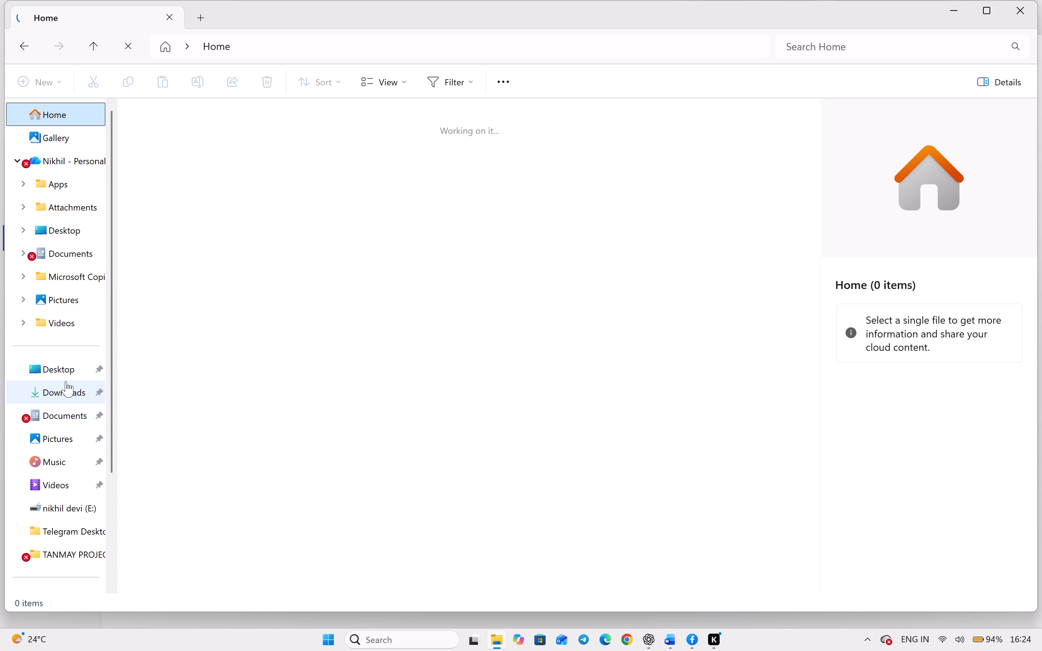
scroll(61, 424, down, 1)
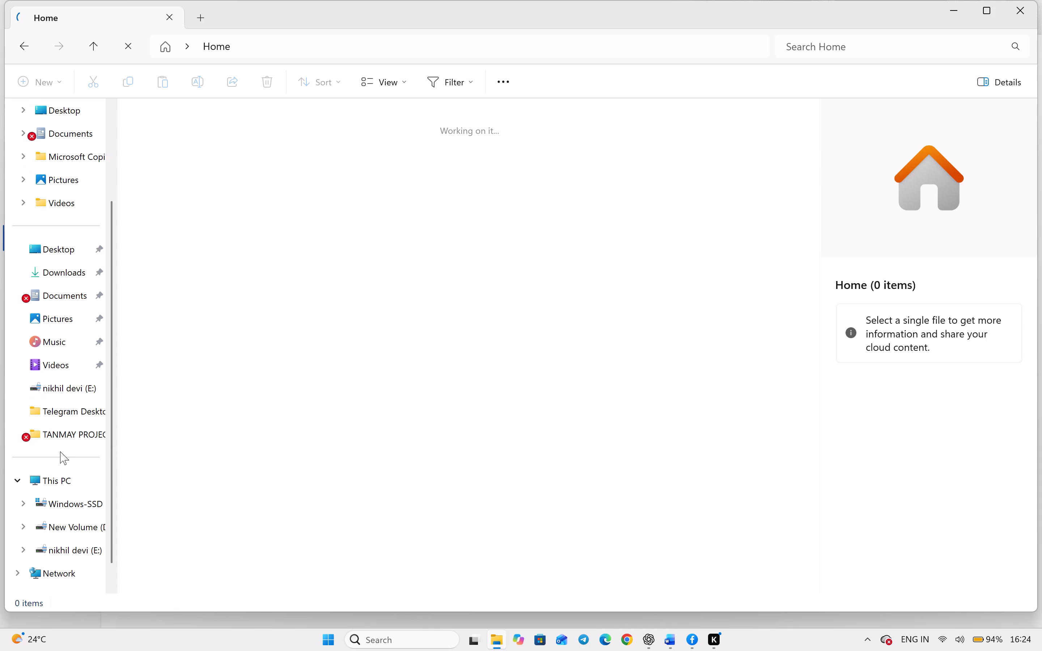
click(58, 498)
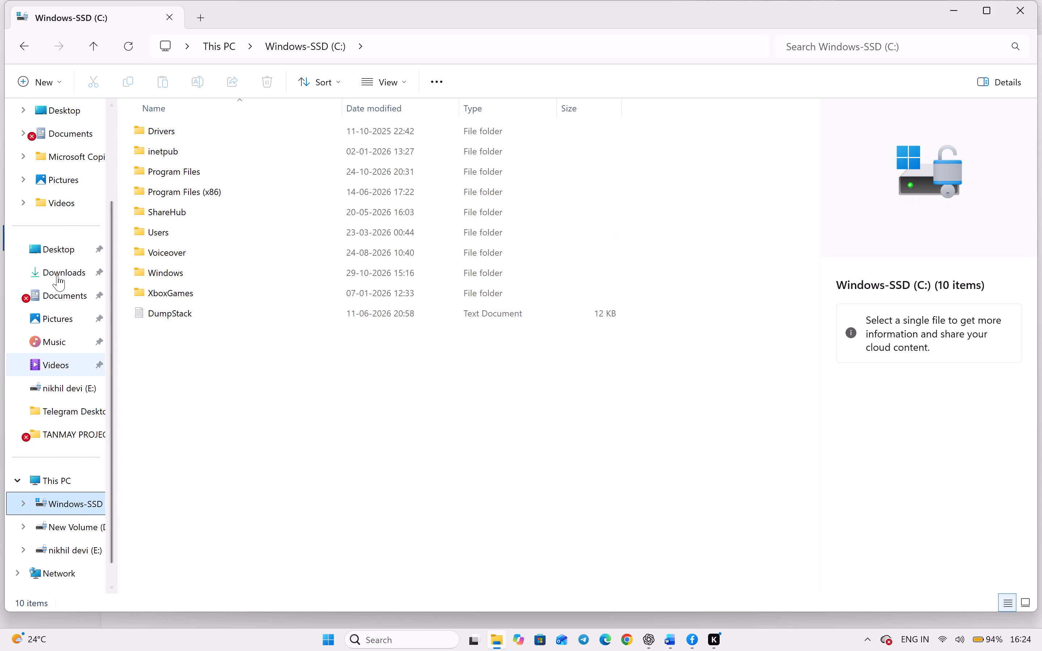
scroll(47, 178, up, 2)
click(68, 111)
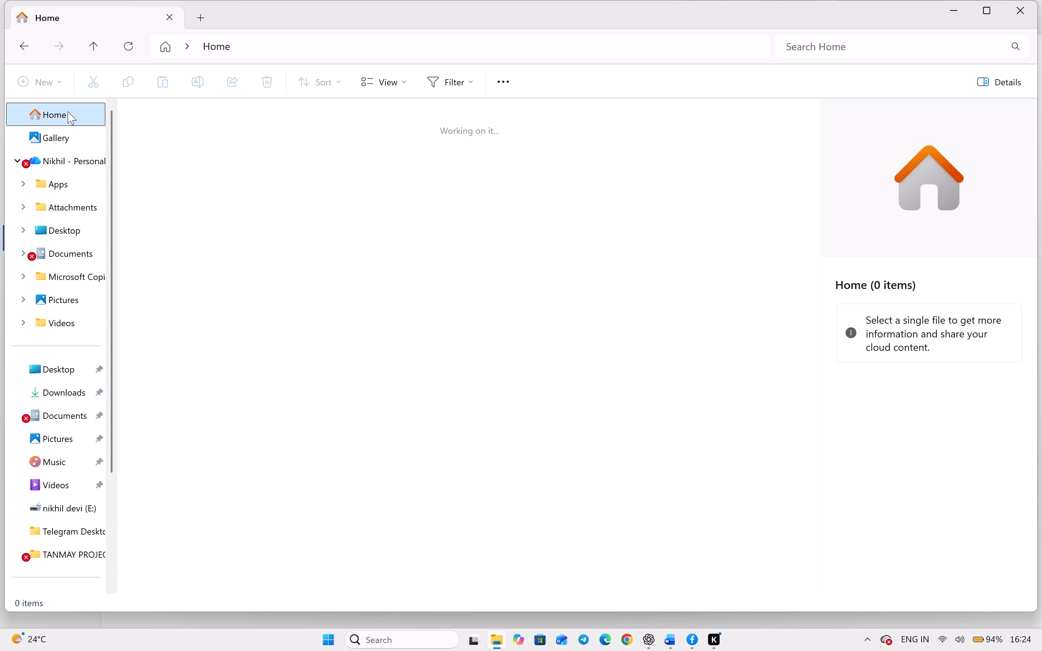
scroll(240, 197, up, 3)
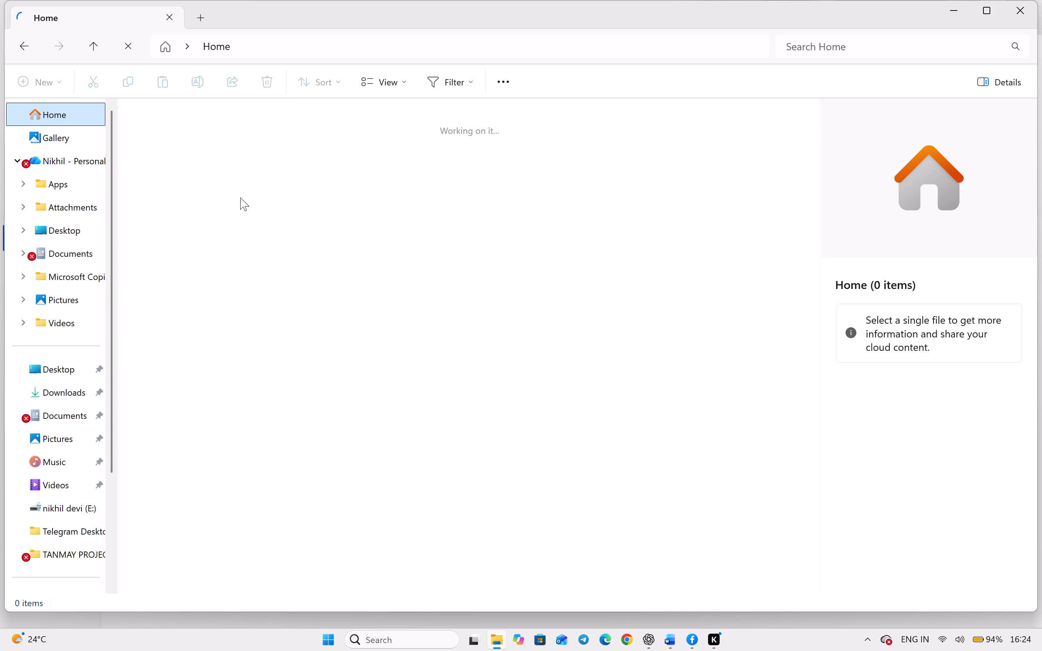
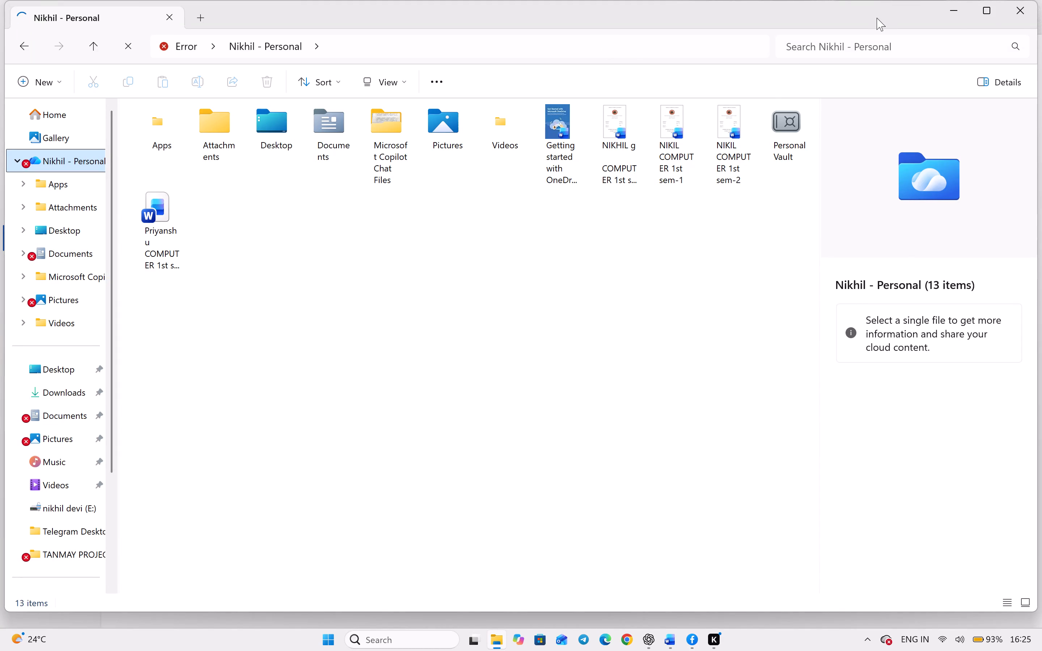
Search the File Explorer Home view for "ba" and open the "Banking law nikhil" document from the results.
click(63, 115)
click(829, 54)
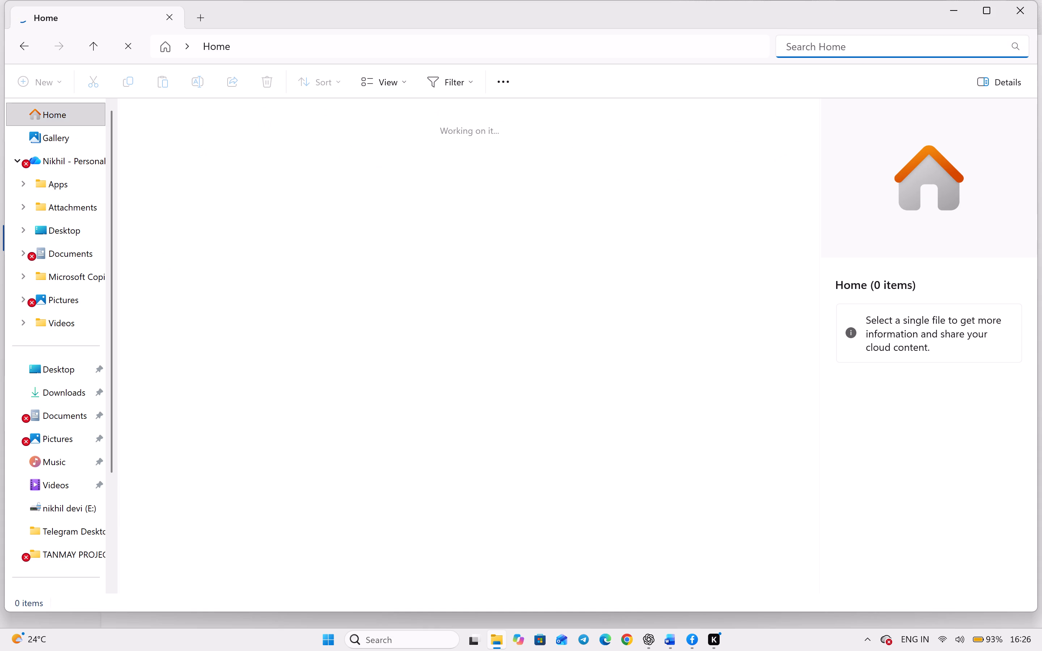
text(bam)
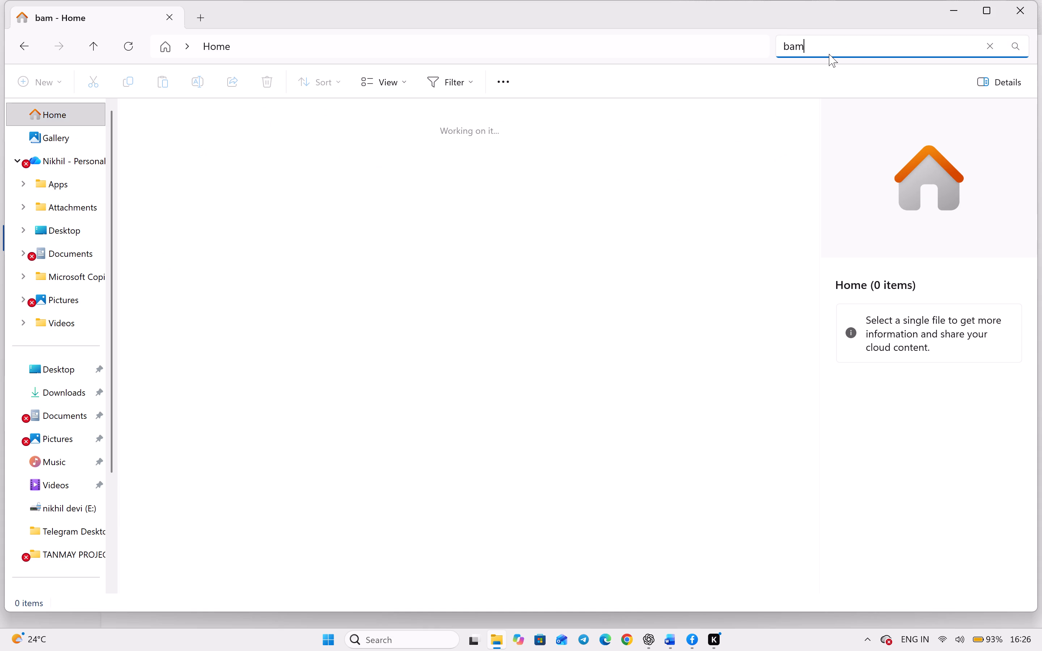
key(BackSpace)
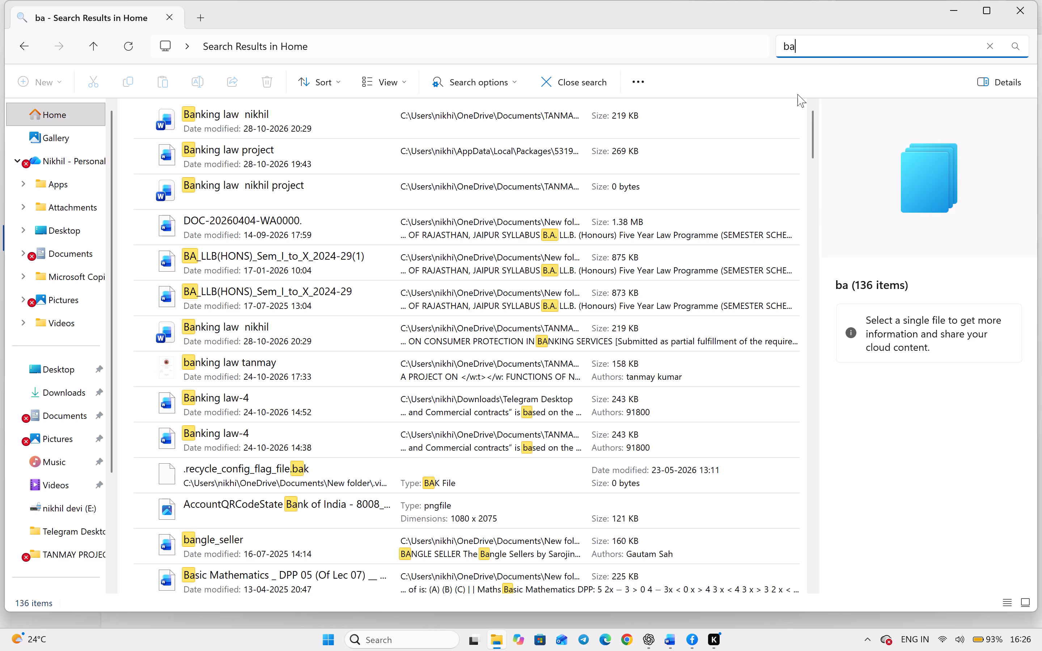
right_click(651, 113)
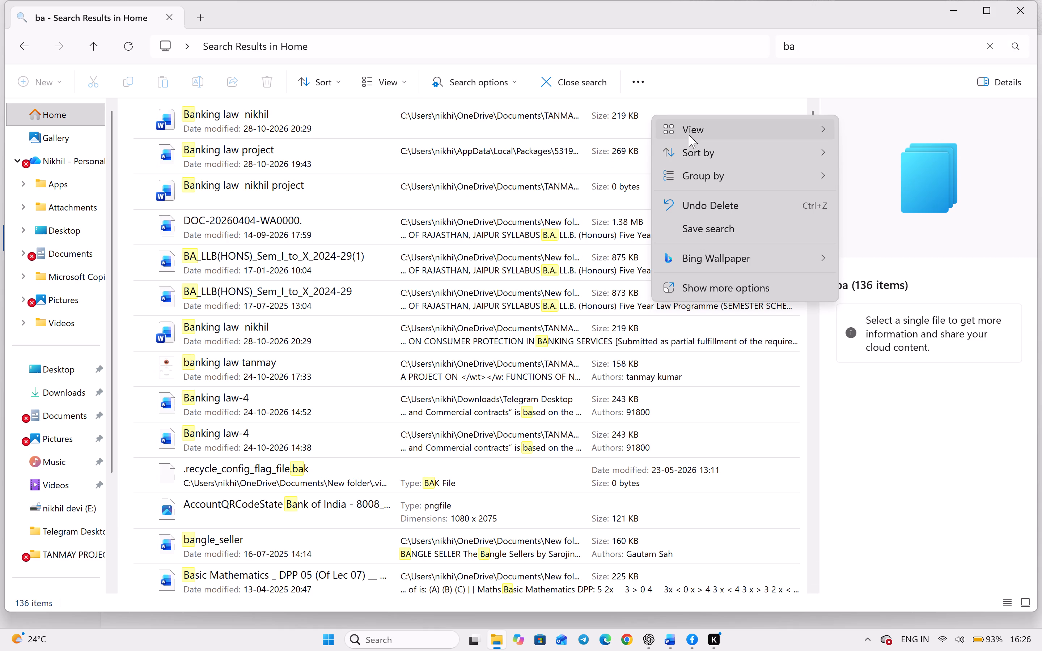
scroll(721, 250, down, 1)
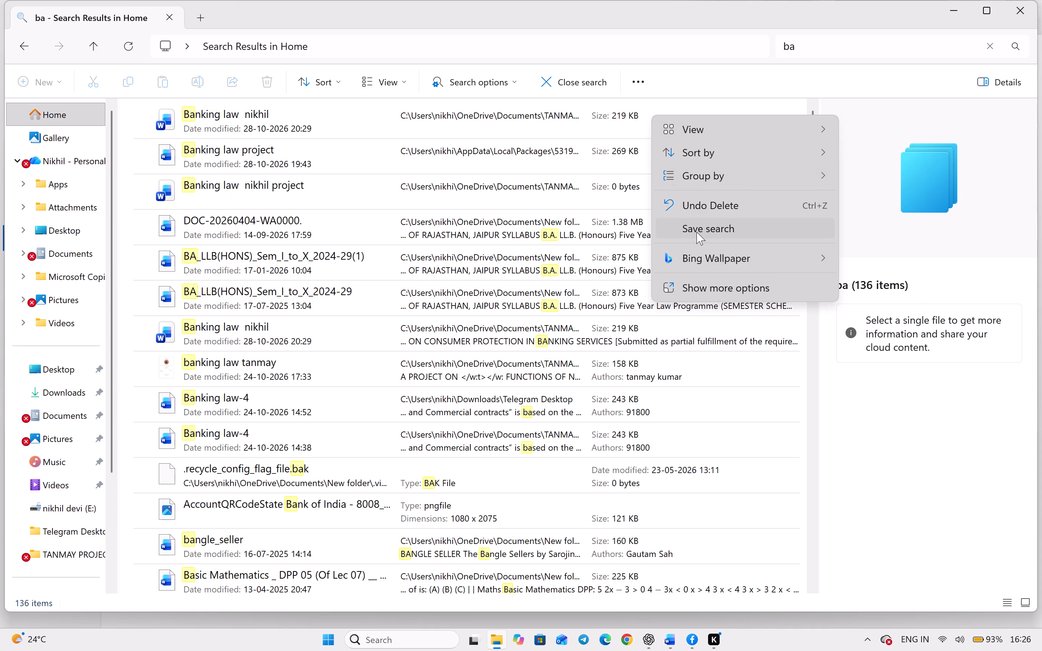
triple_click(421, 123)
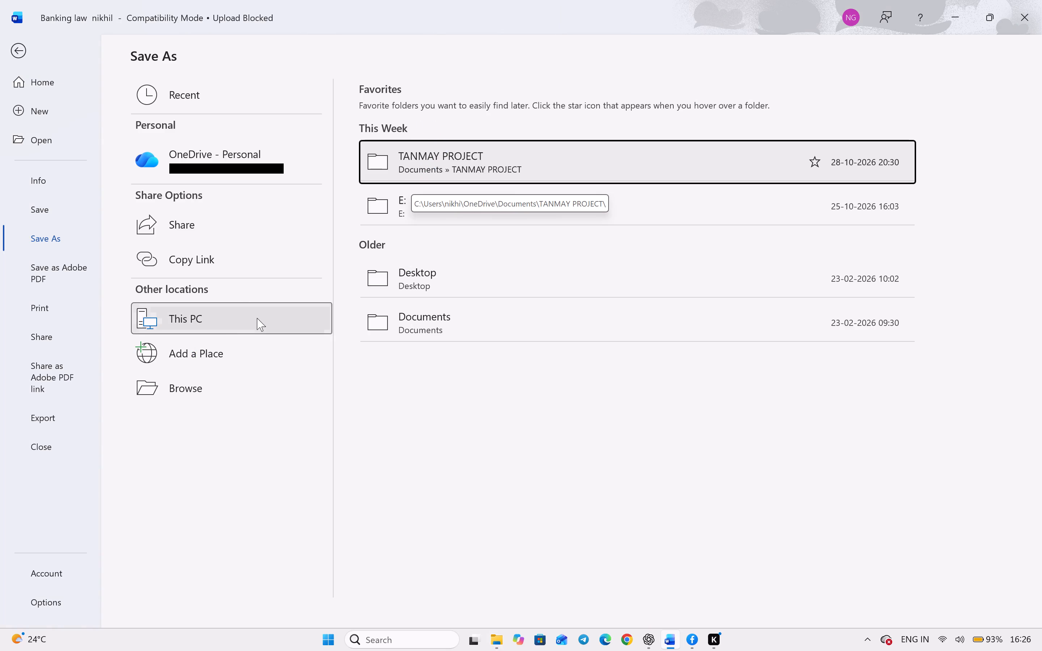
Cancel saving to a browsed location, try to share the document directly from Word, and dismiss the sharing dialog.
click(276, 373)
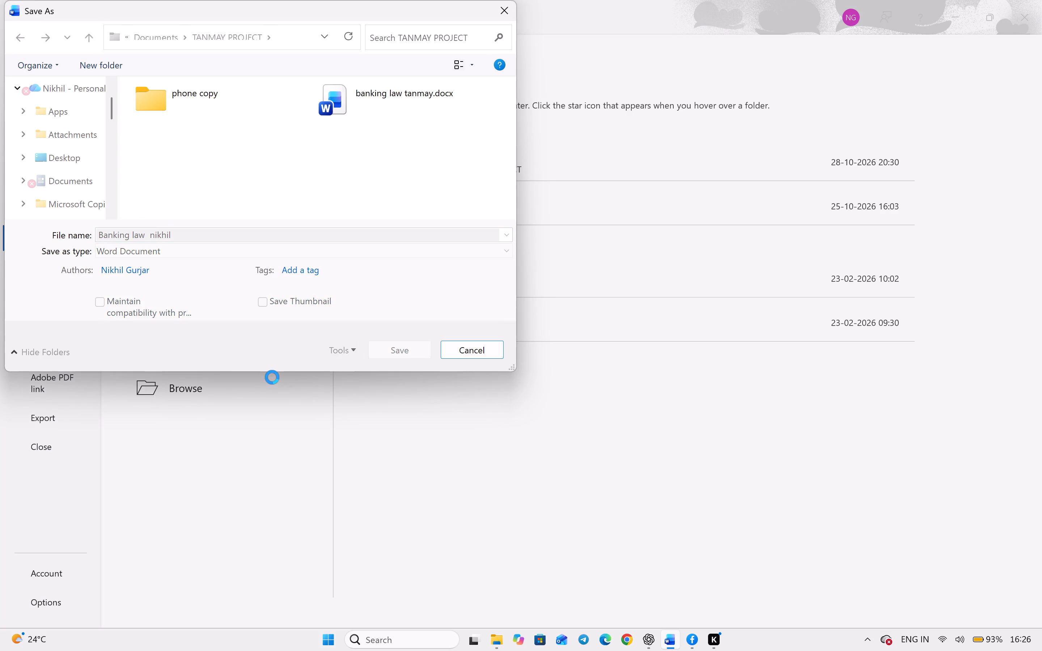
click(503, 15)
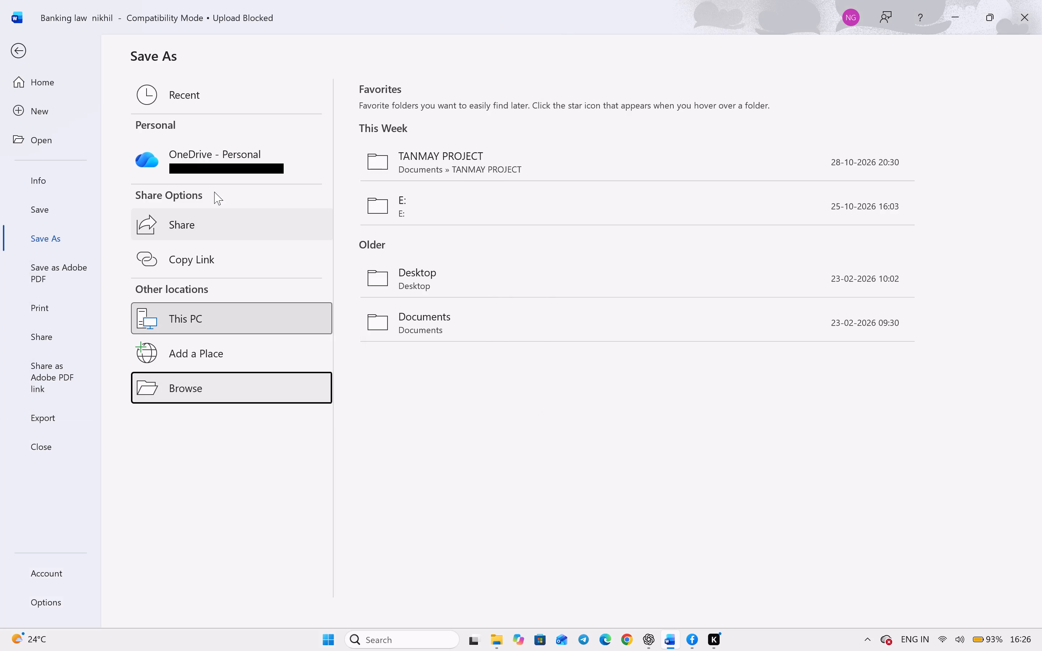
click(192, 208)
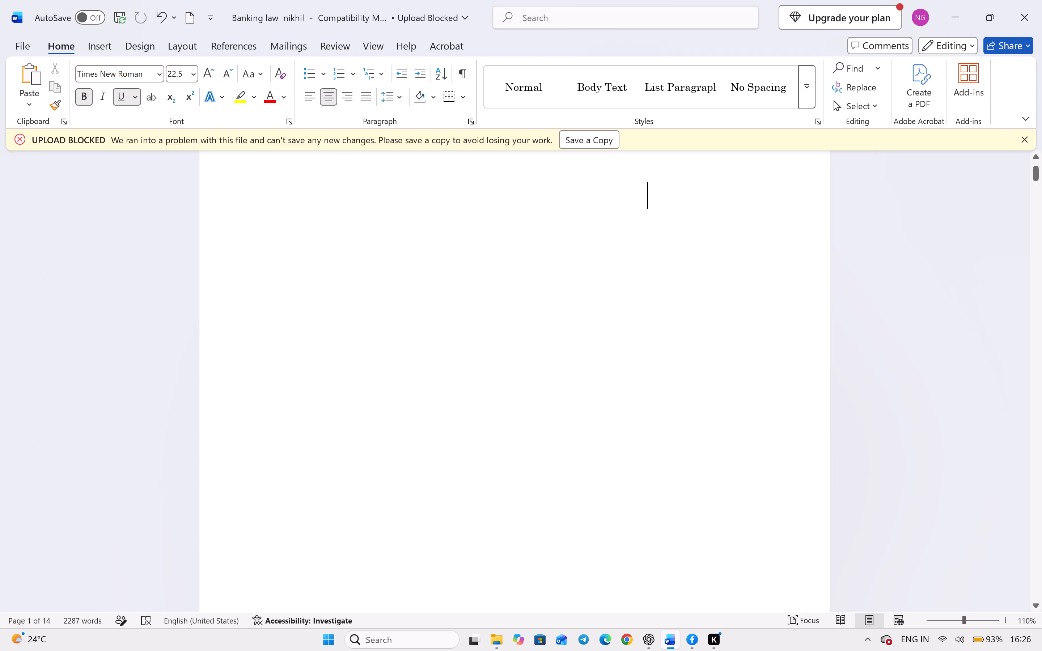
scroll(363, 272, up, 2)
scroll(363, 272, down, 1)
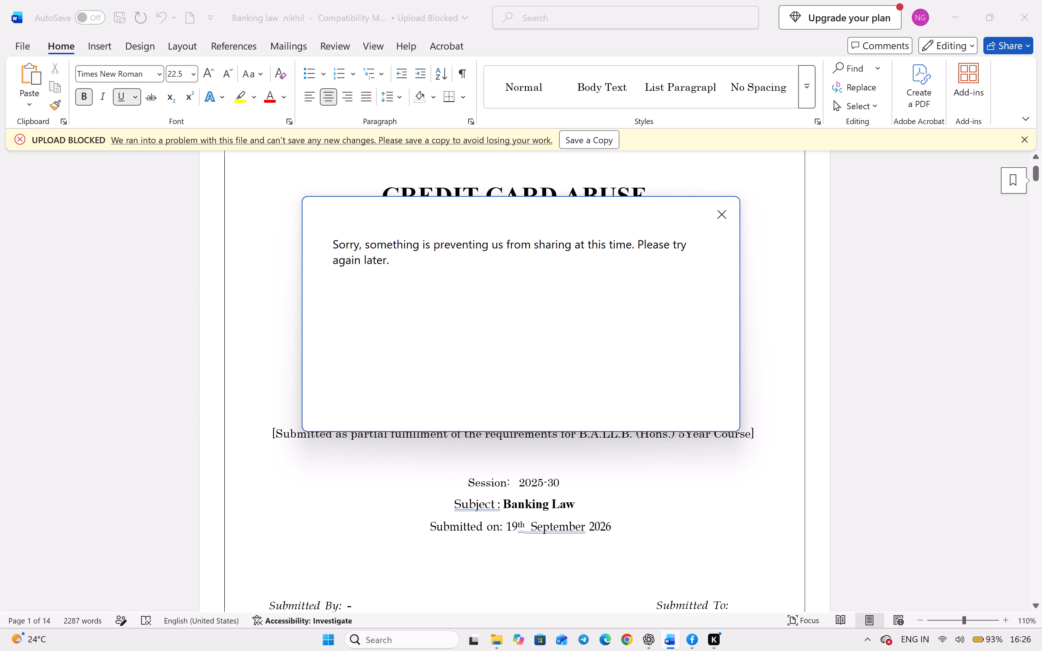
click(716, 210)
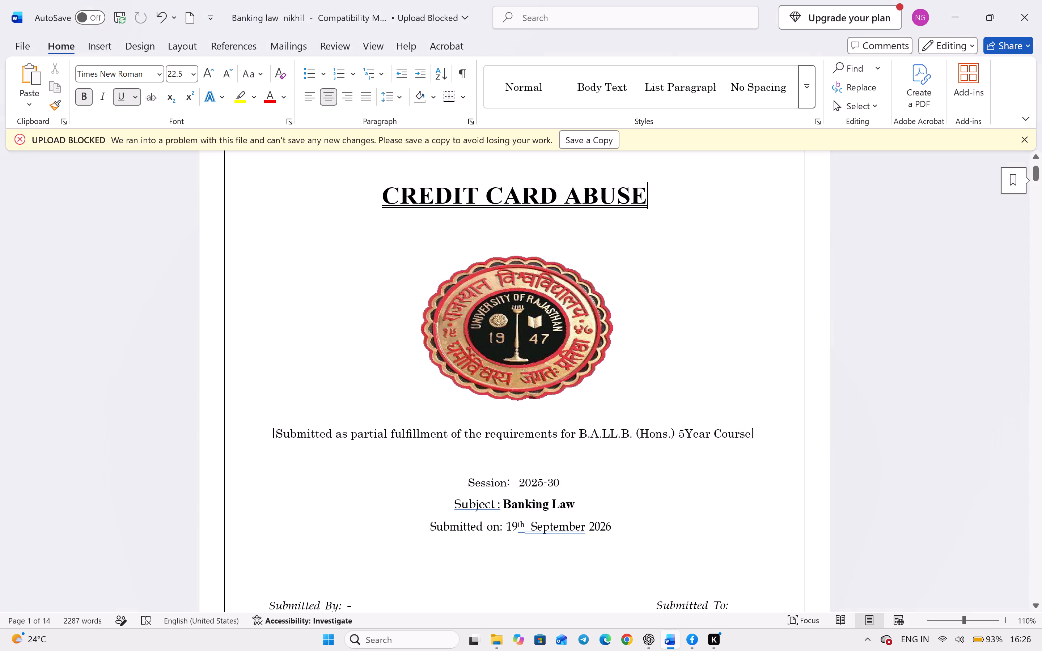
Save a copy as Word Document "Banking law nikhil" in the Documents TANMAY PROJECT folder, accepting the upgrade to the newest file format.
scroll(591, 322, up, 1)
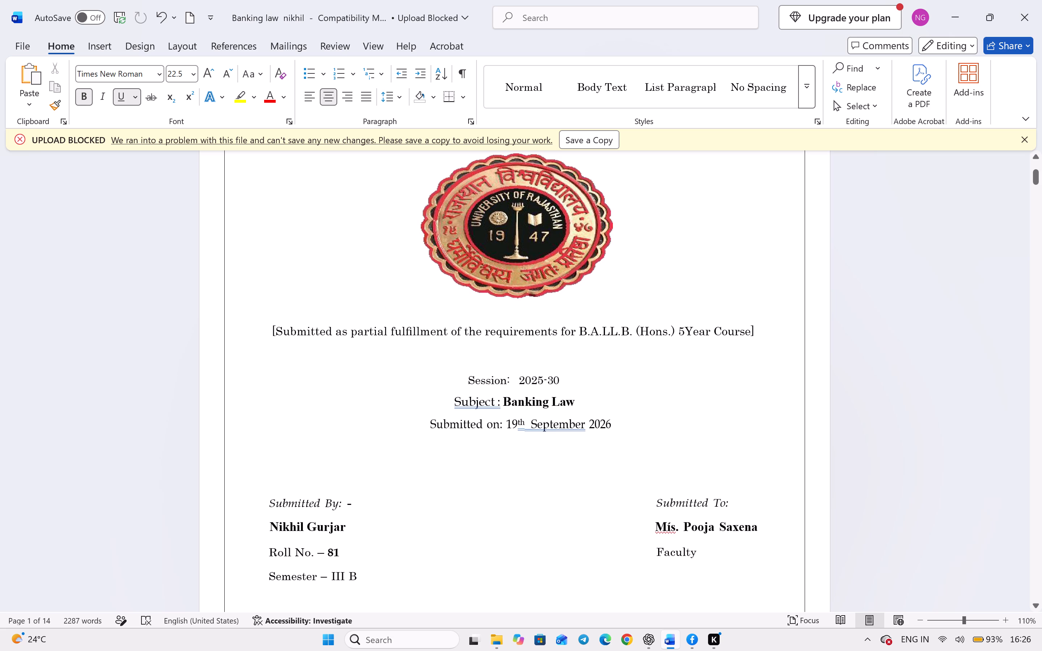
scroll(591, 322, up, 1)
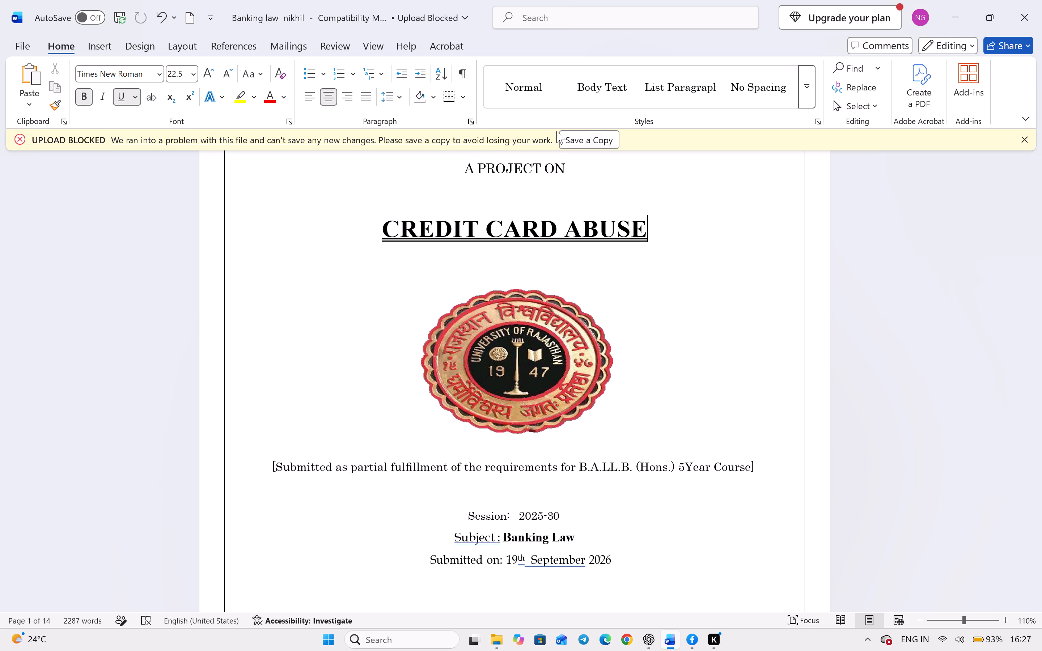
click(578, 133)
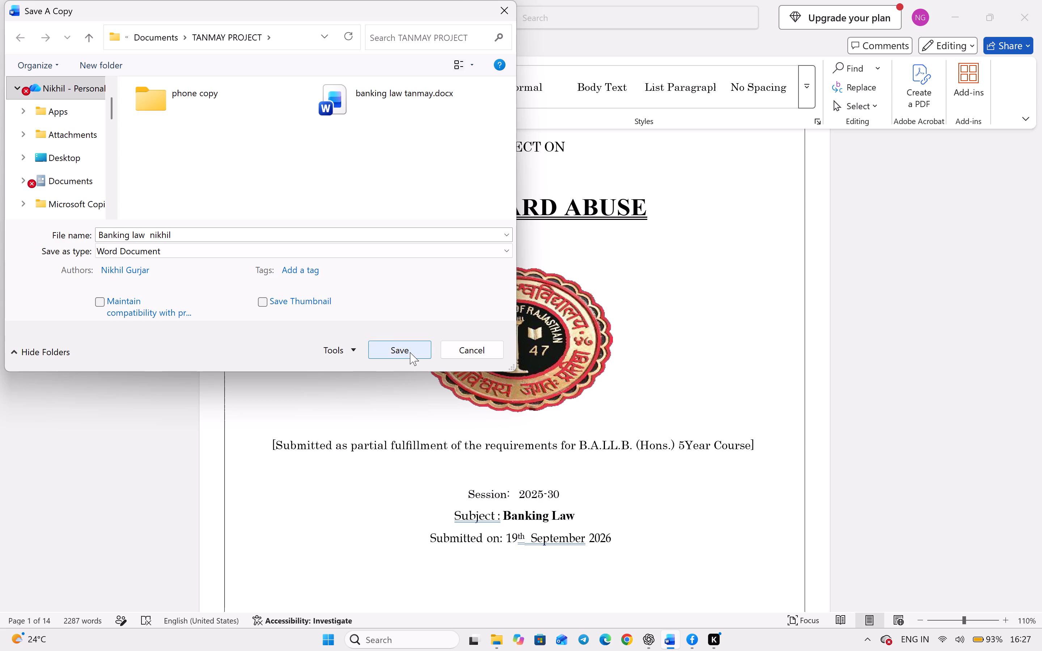
click(410, 352)
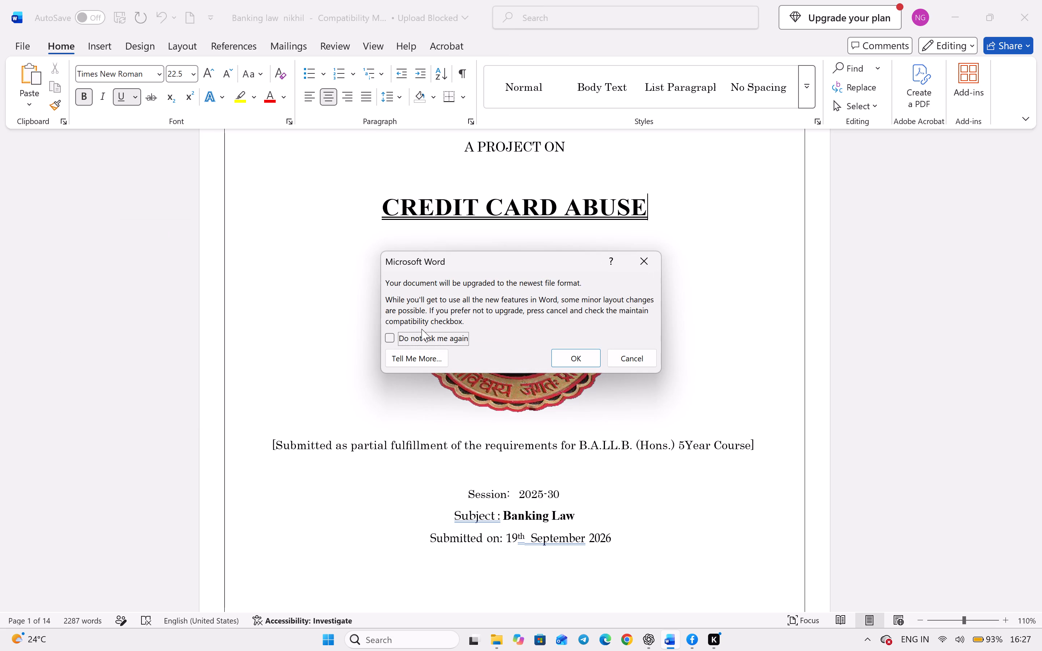
ctrl+scroll(413, 291, up, 2)
click(587, 358)
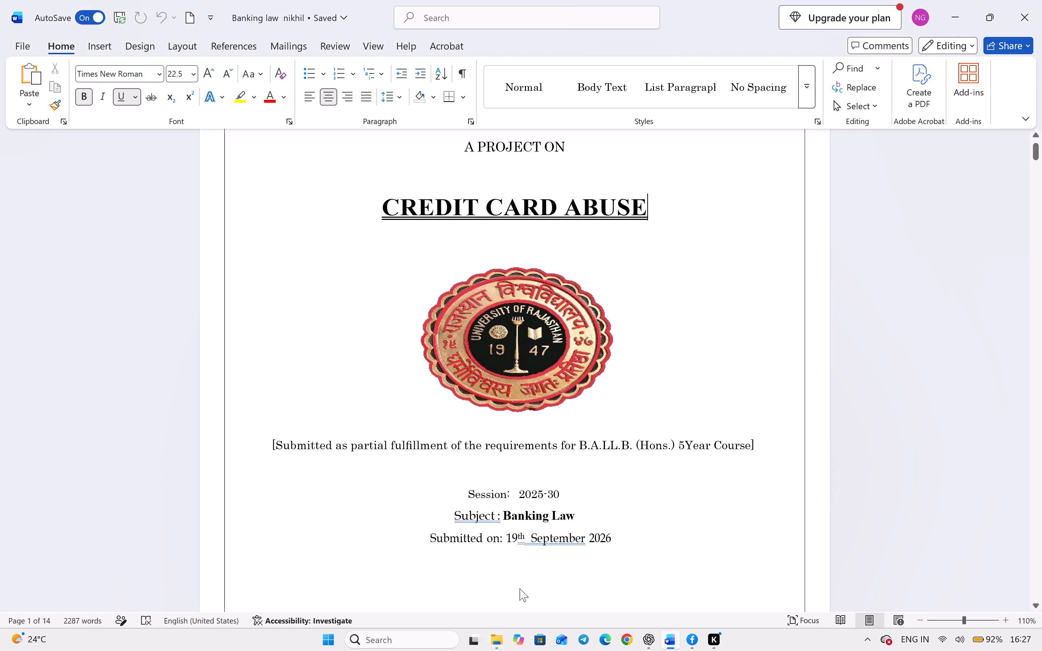
Switch to File Explorer, open "Banking law nikhil" from the search results to check its cover page, and close the document.
click(487, 647)
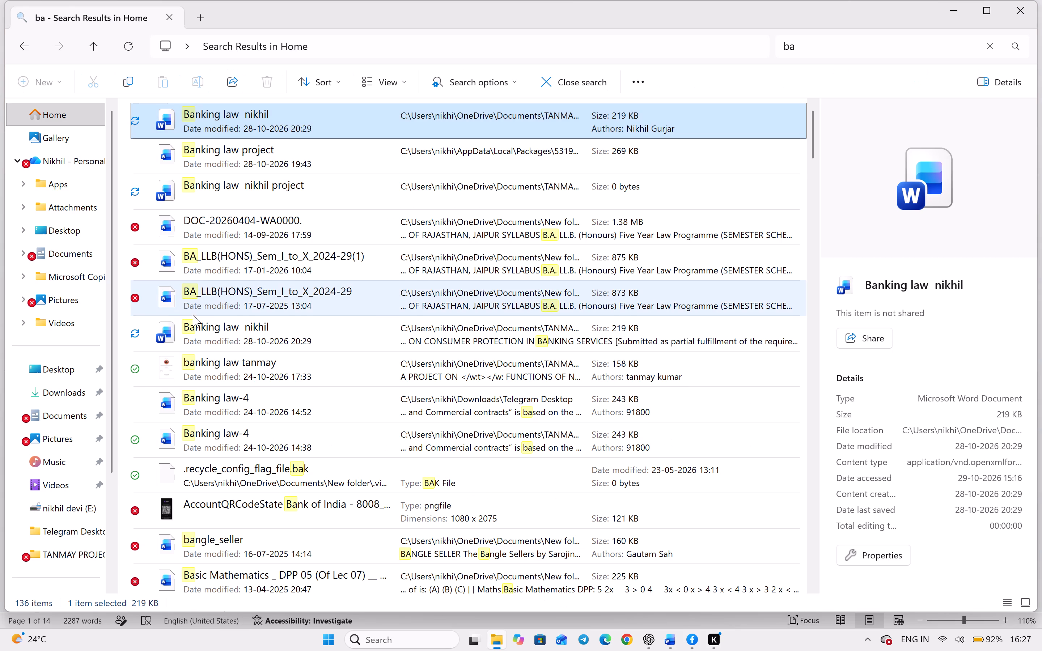
double_click(270, 125)
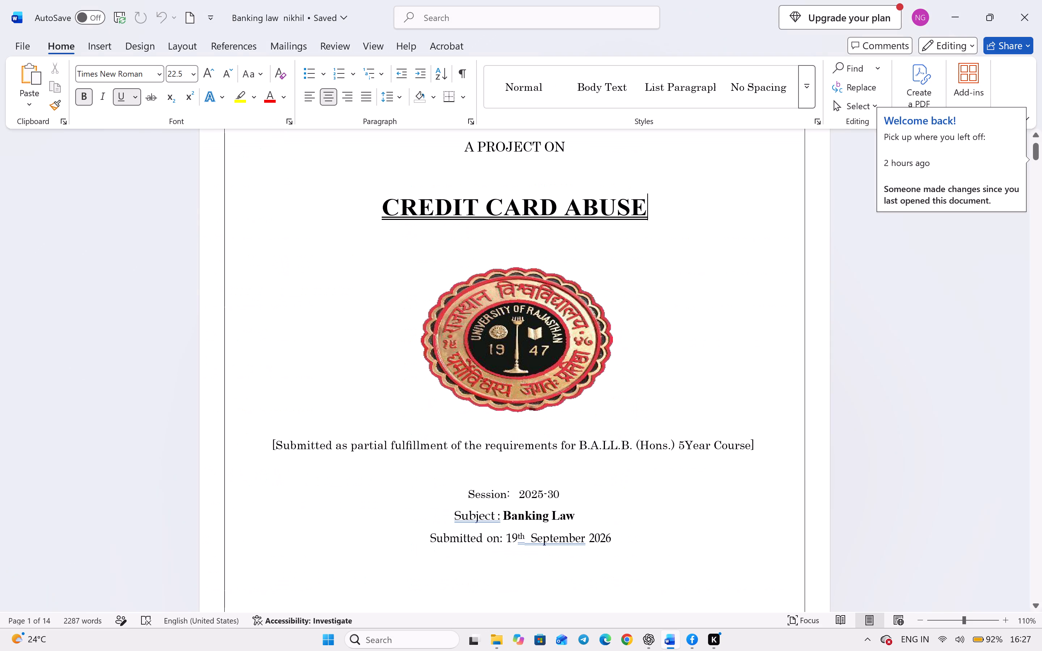
scroll(422, 296, down, 3)
scroll(422, 296, up, 1)
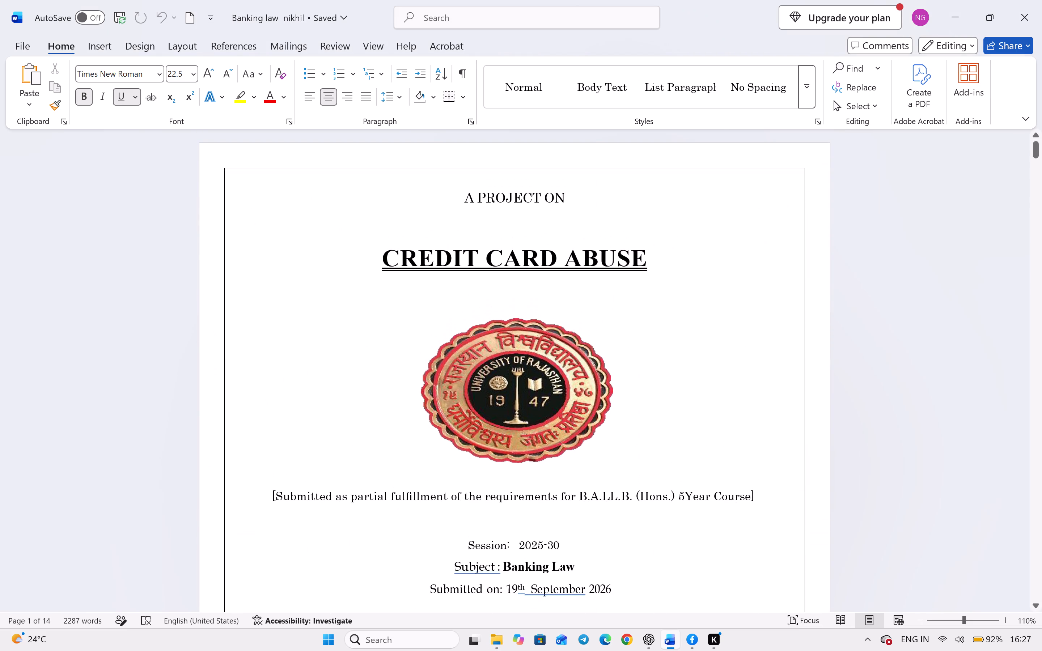
click(1041, 1)
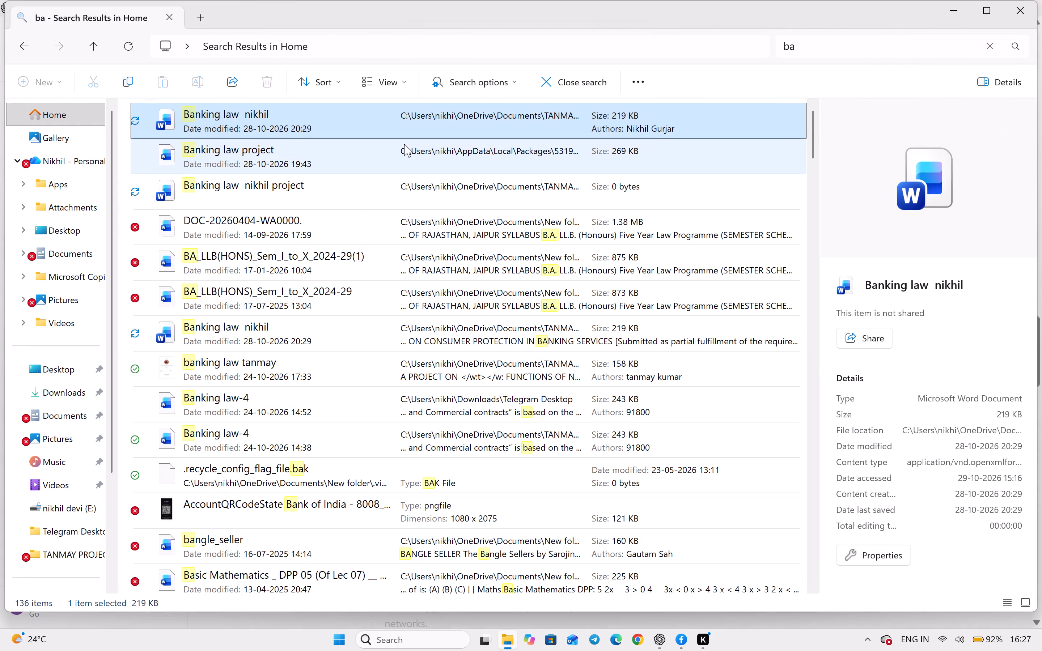
Share the first "Banking law nikhil" file in the search results with WhatsApp.
right_click(275, 114)
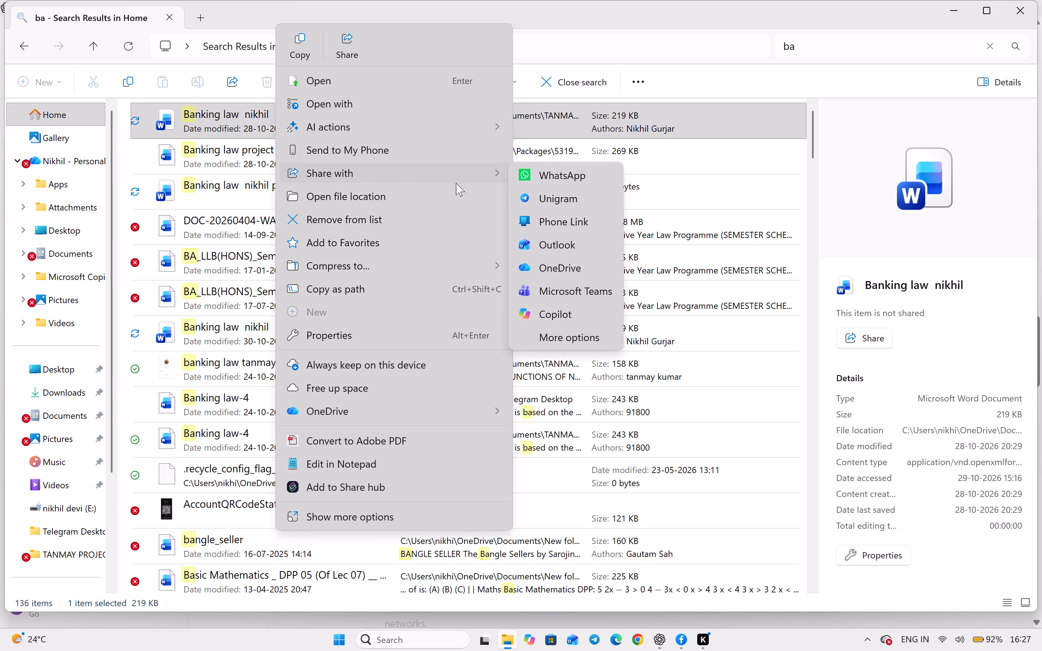
click(569, 169)
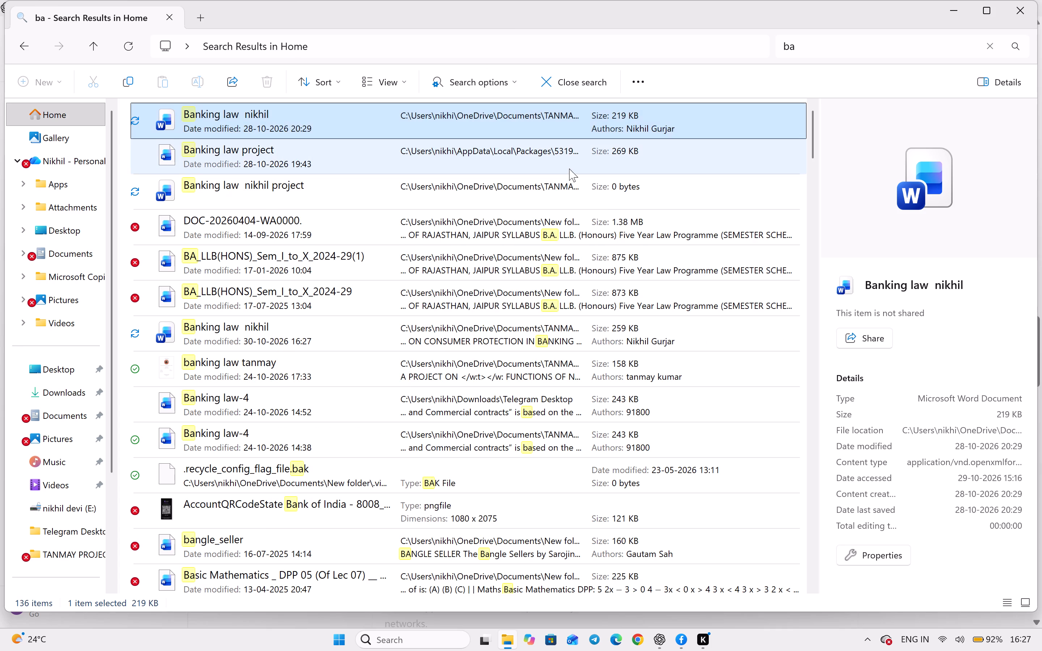
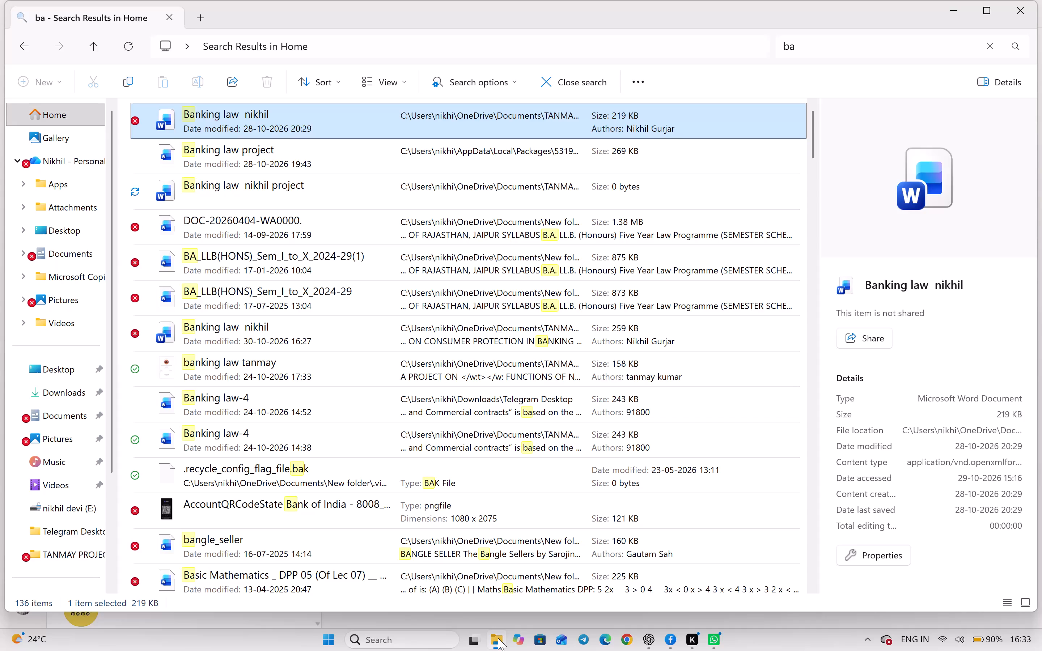
Share the first "Banking law nikhil" file in the search results with WhatsApp again.
right_click(521, 109)
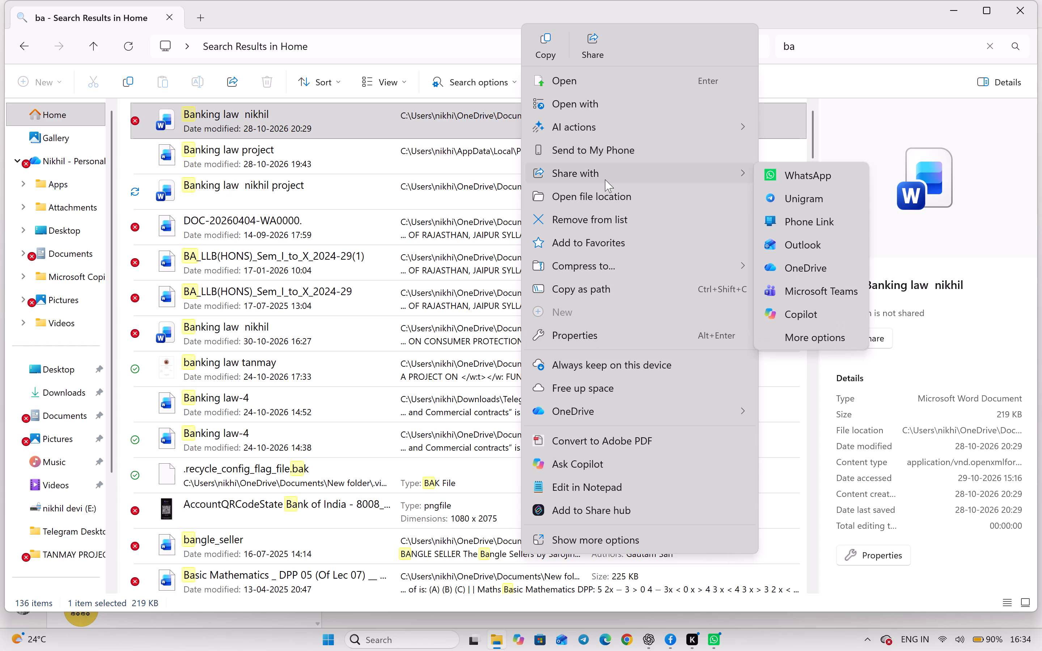
click(833, 178)
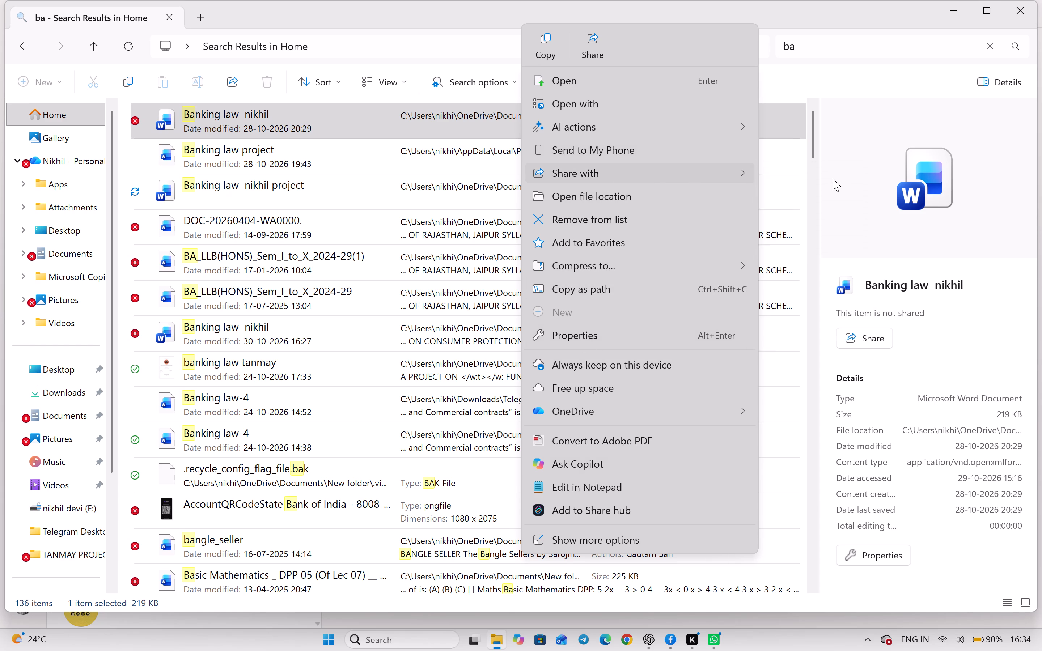
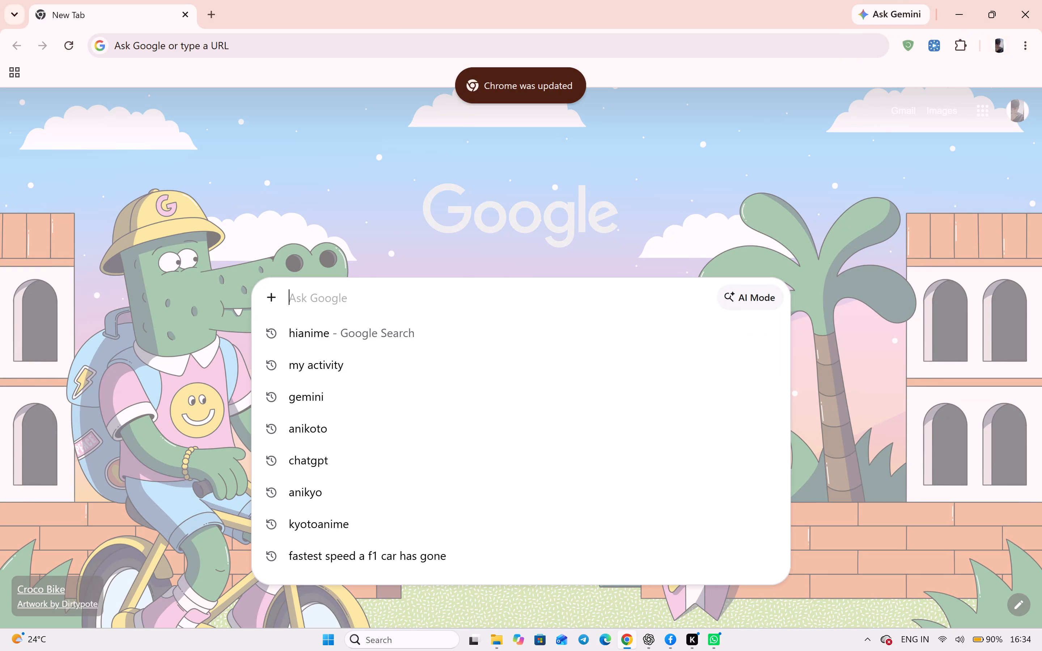
Search the web for "word to pdf" and open the iLovePDF Word to PDF converter.
text(word)
key(space)
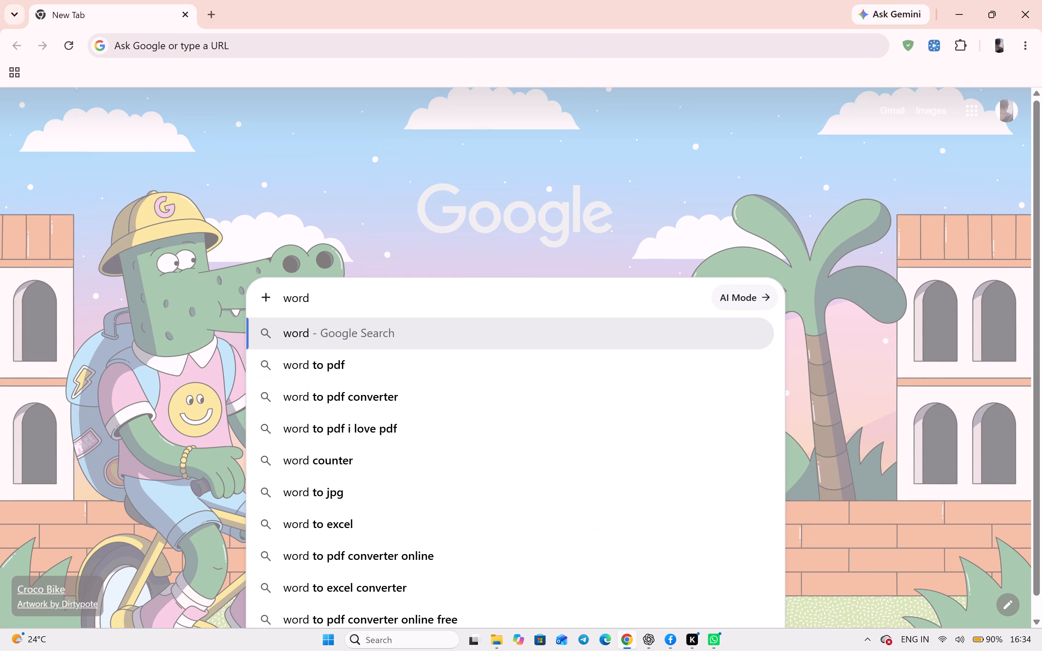
text(to)
key(space)
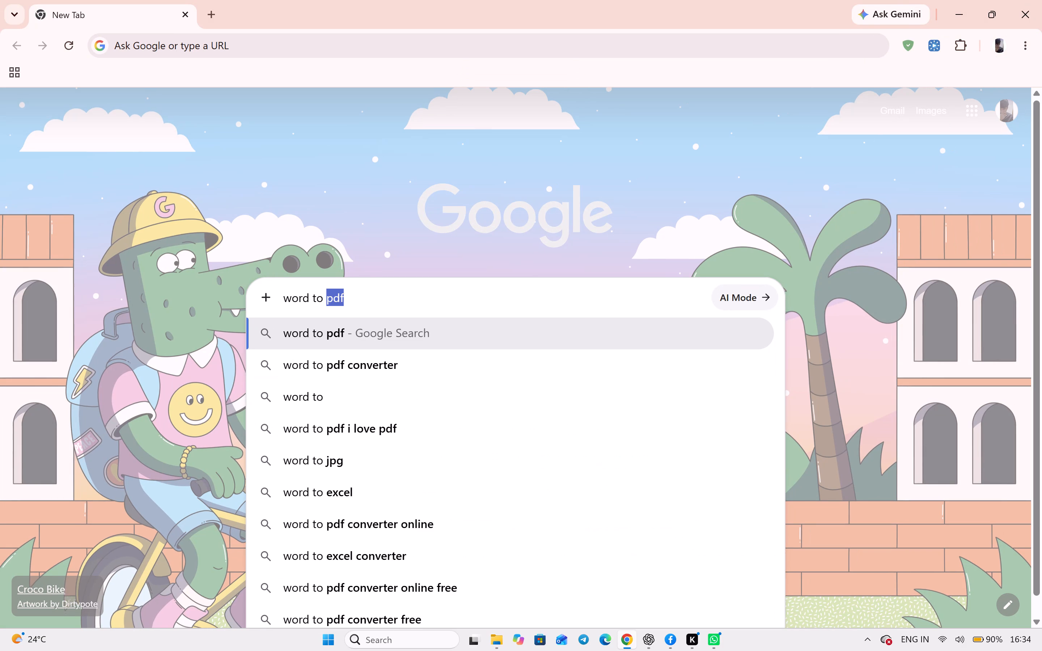
key(Return)
click(274, 220)
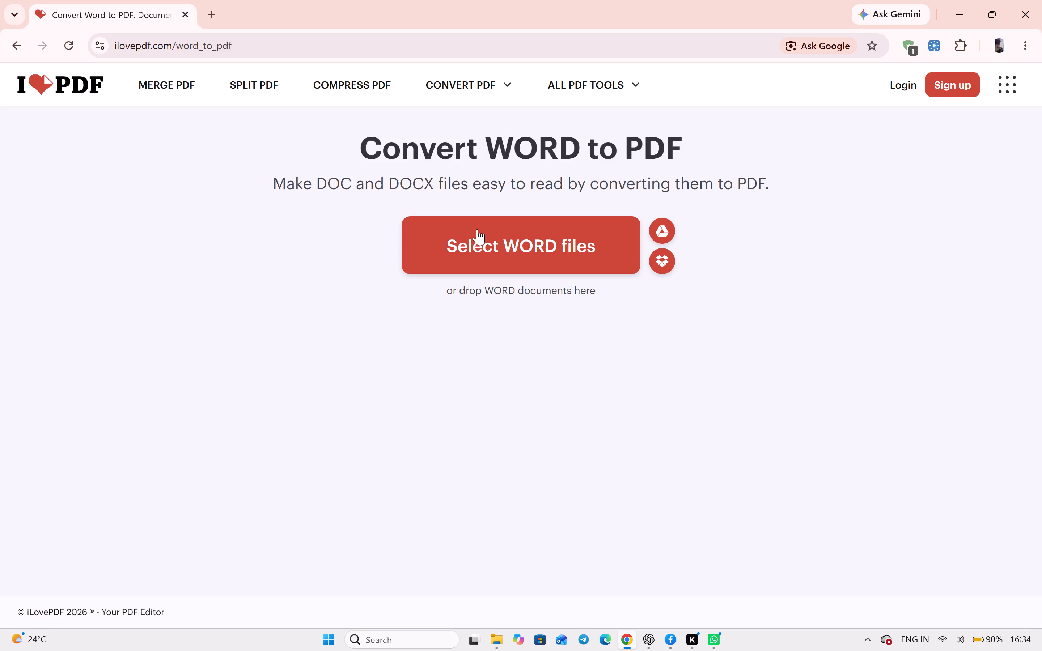
Start selecting a Word file for conversion and look through the Home and OneDrive personal folders for the Banking law document.
click(480, 232)
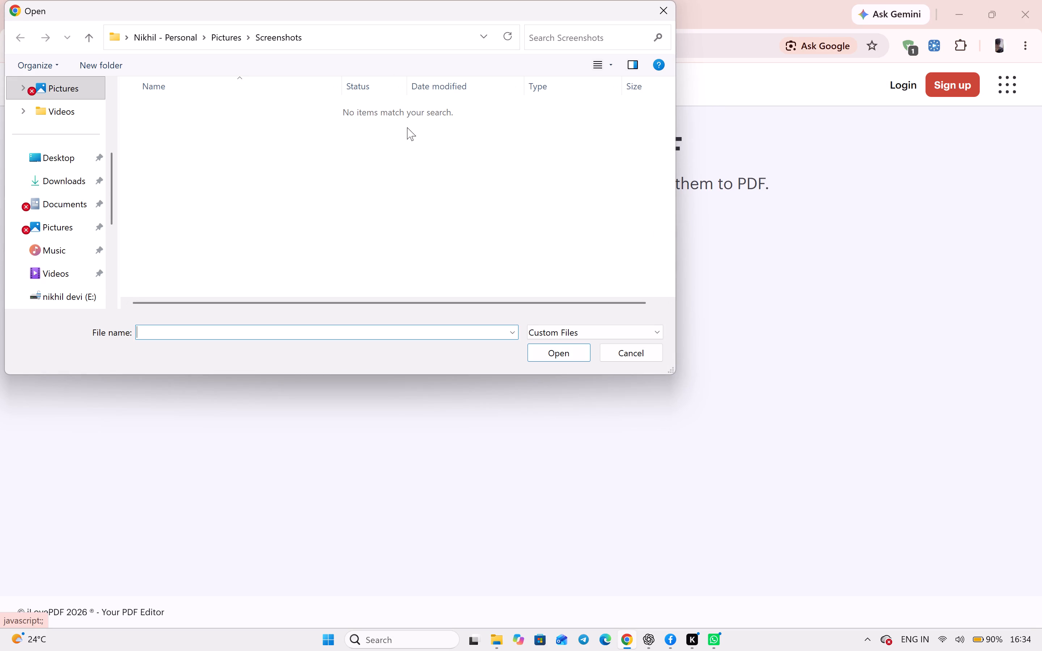
scroll(63, 195, up, 1)
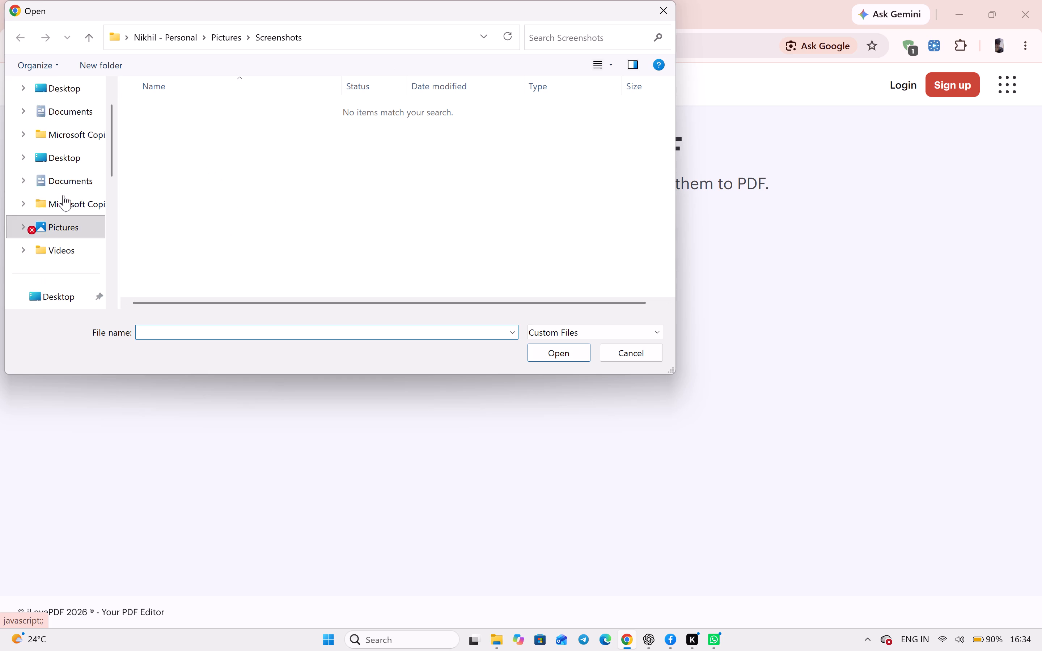
scroll(63, 195, up, 2)
click(55, 101)
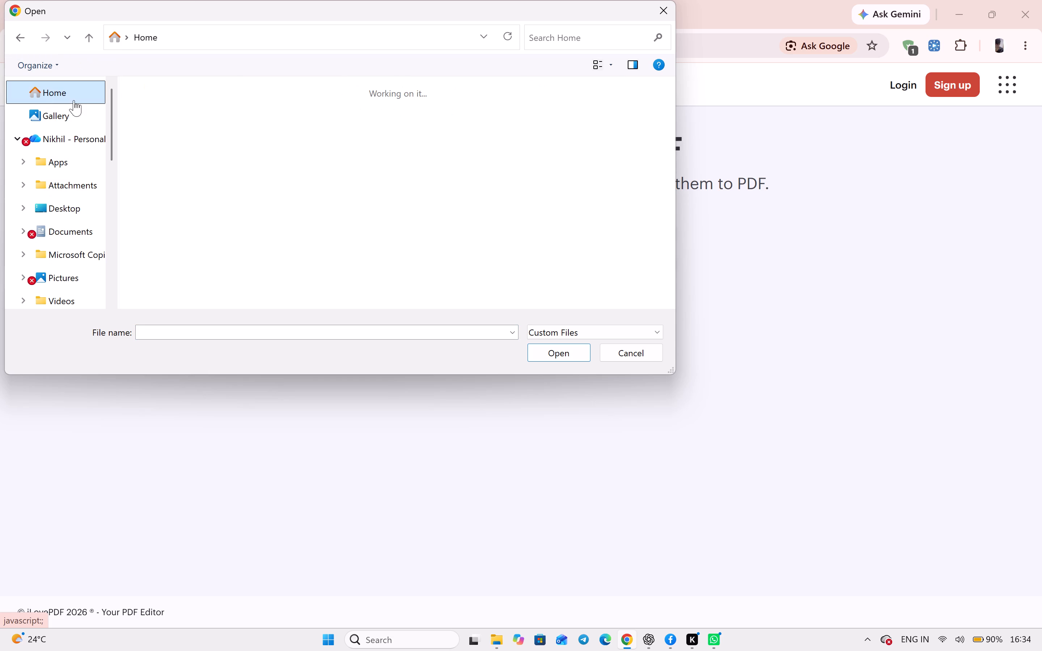
scroll(168, 148, down, 1)
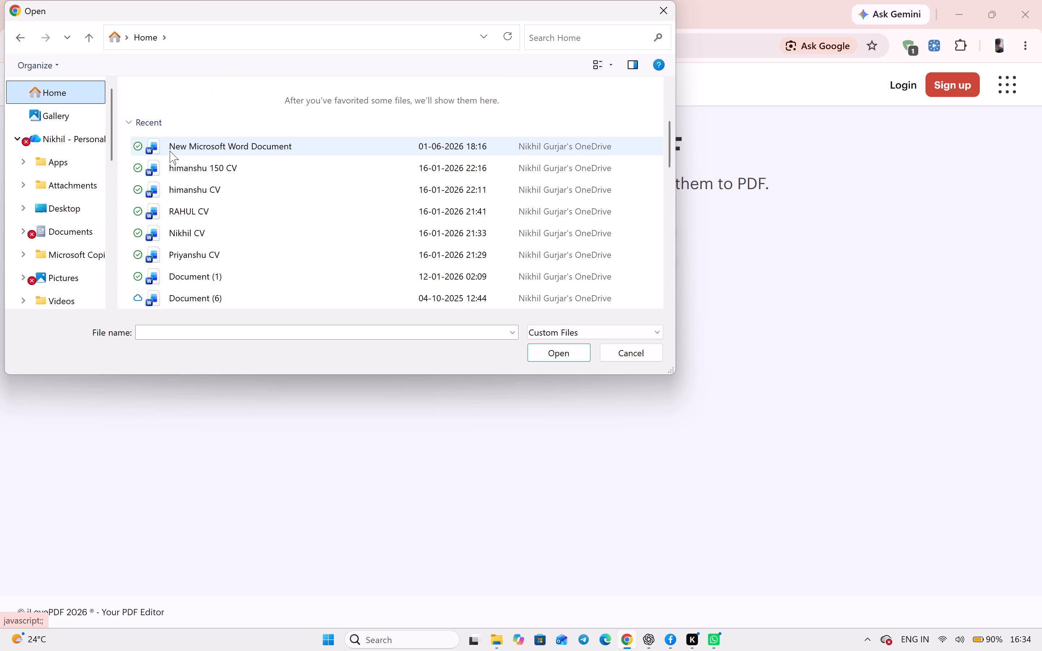
scroll(183, 210, down, 1)
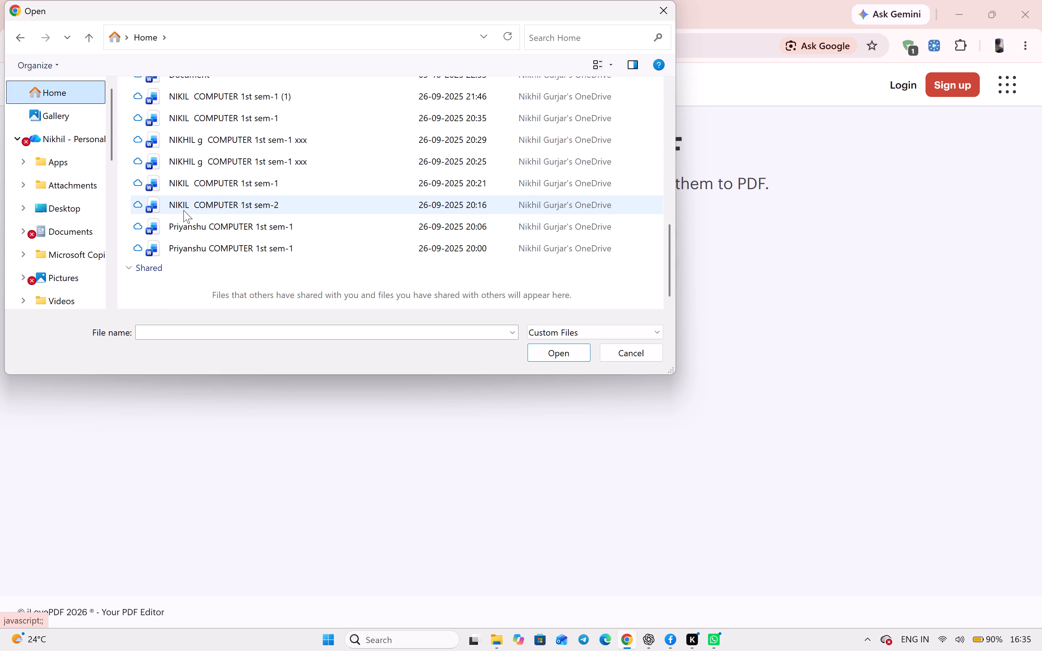
scroll(183, 210, down, 1)
scroll(207, 155, up, 1)
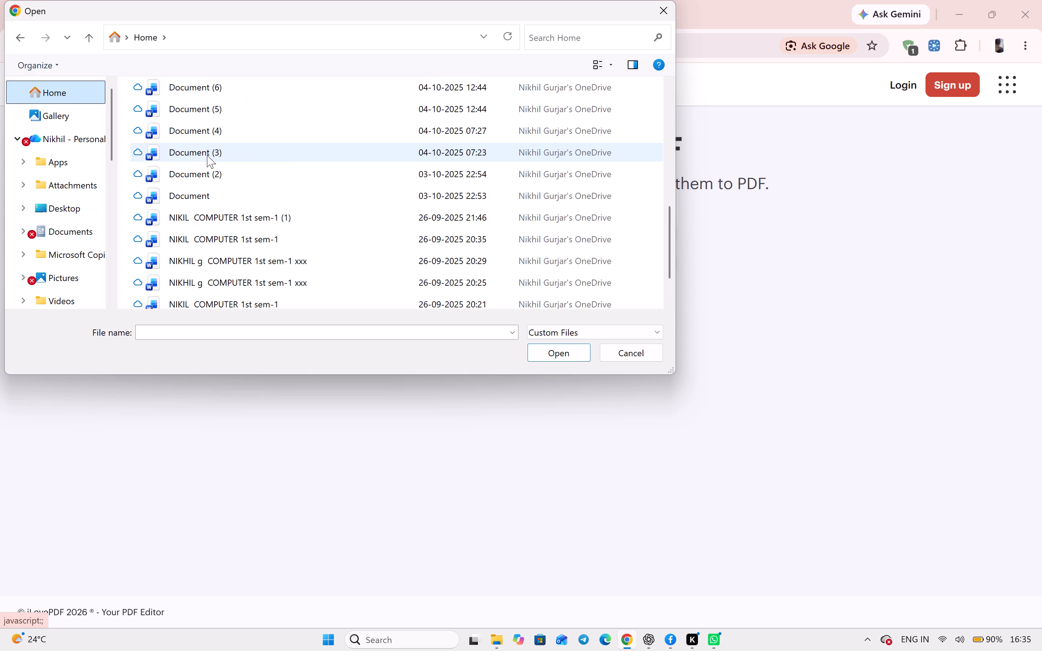
scroll(207, 155, up, 2)
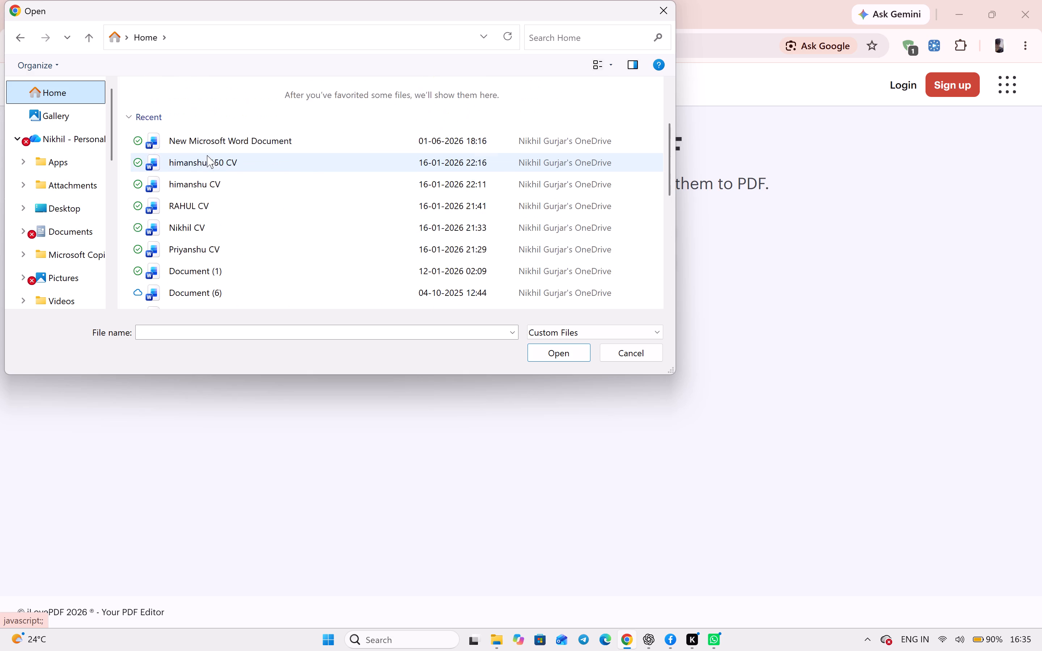
scroll(207, 155, up, 2)
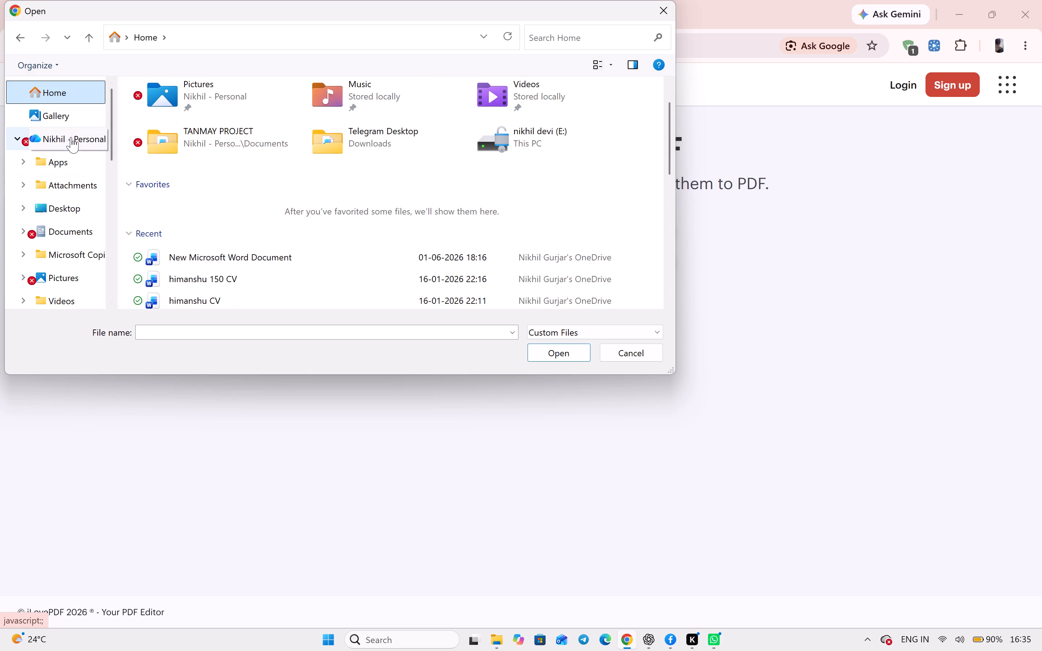
click(71, 136)
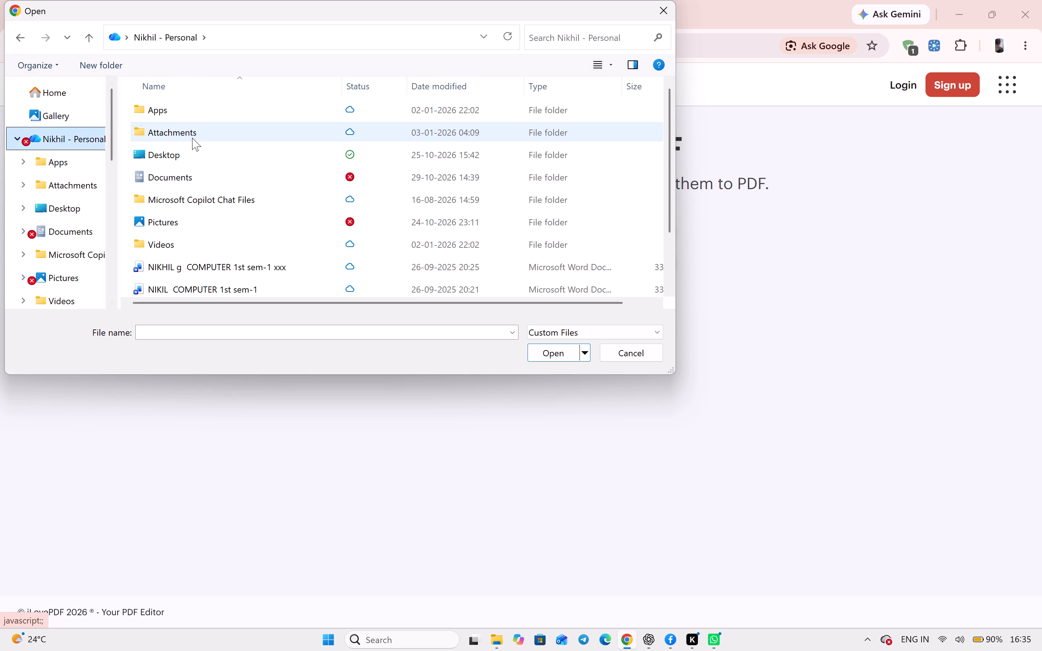
scroll(192, 138, down, 2)
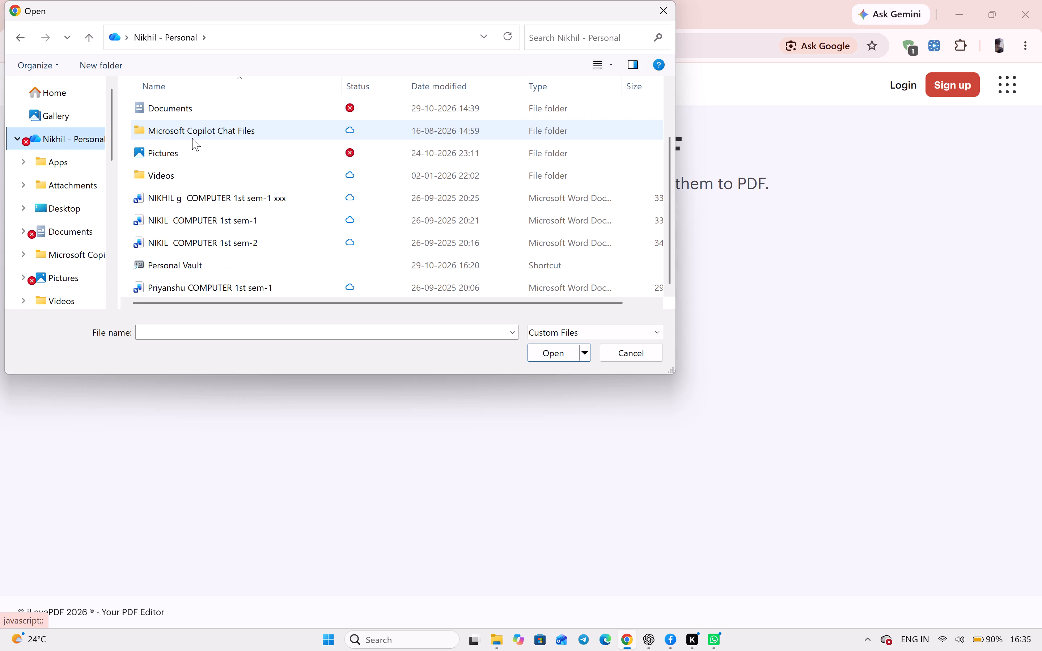
click(82, 96)
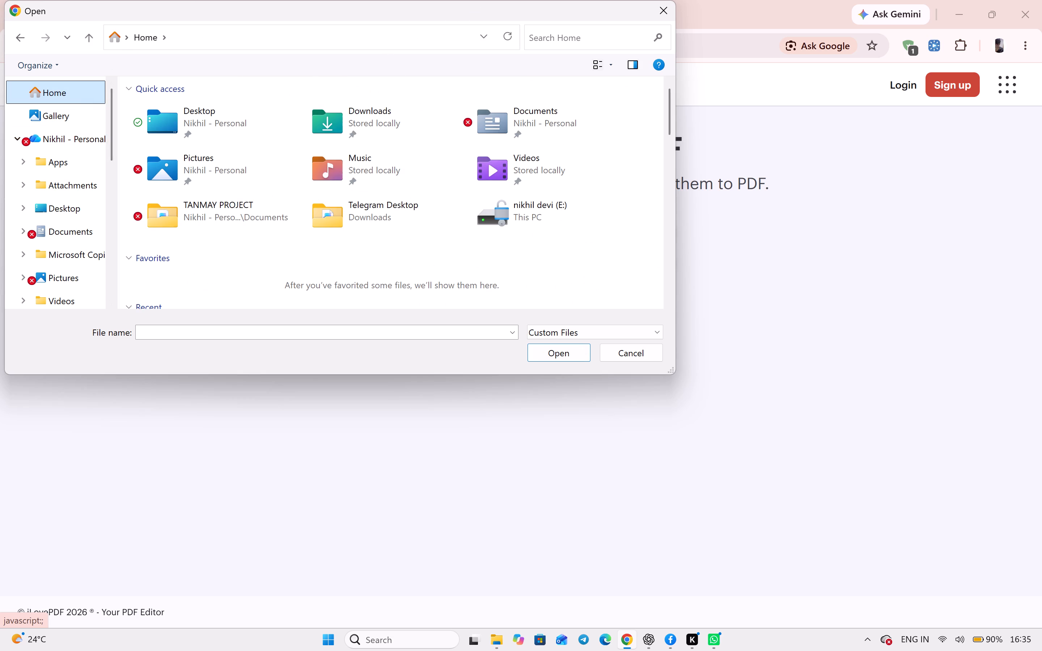
Search Home for "ban" and load the "Banking law nikhil" document modified 28-10-2026 into the converter.
click(558, 35)
text(ban)
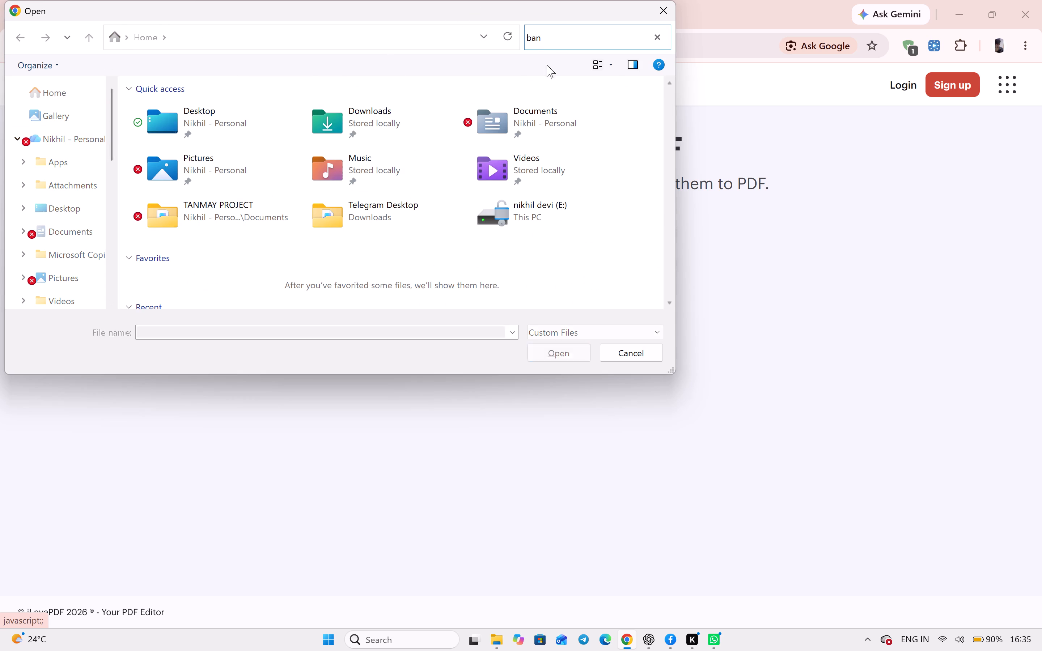
scroll(541, 110, down, 2)
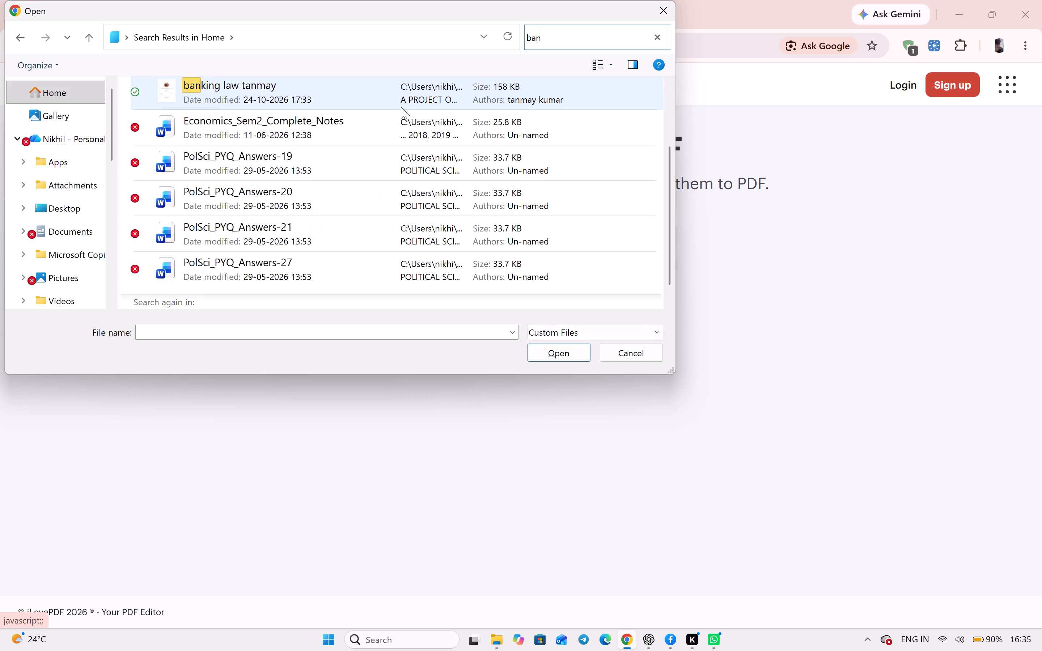
scroll(372, 174, up, 2)
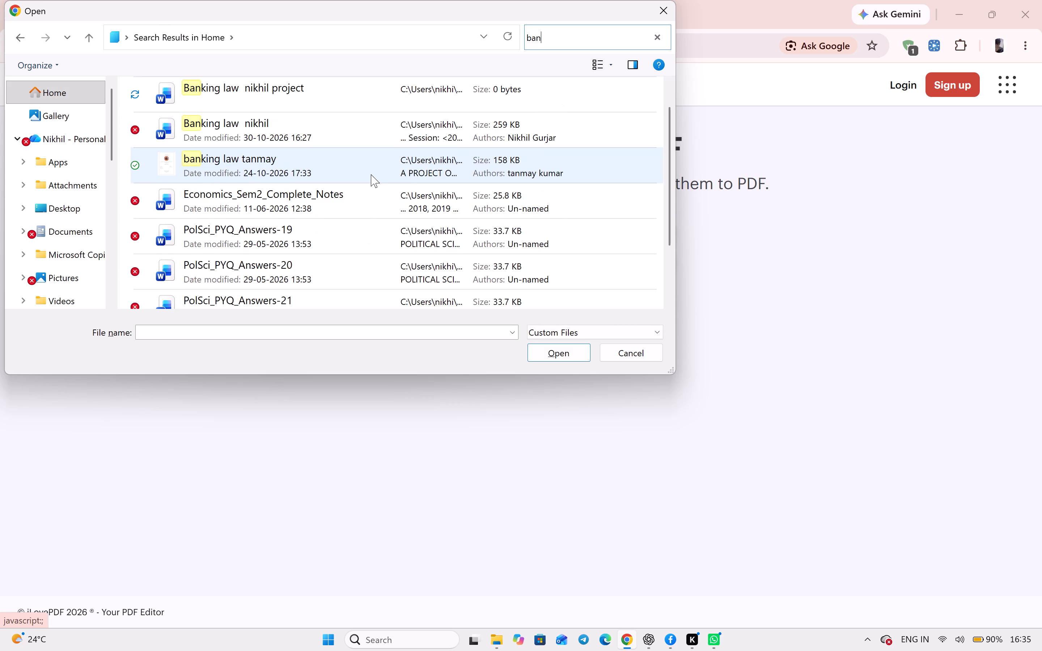
scroll(363, 109, up, 1)
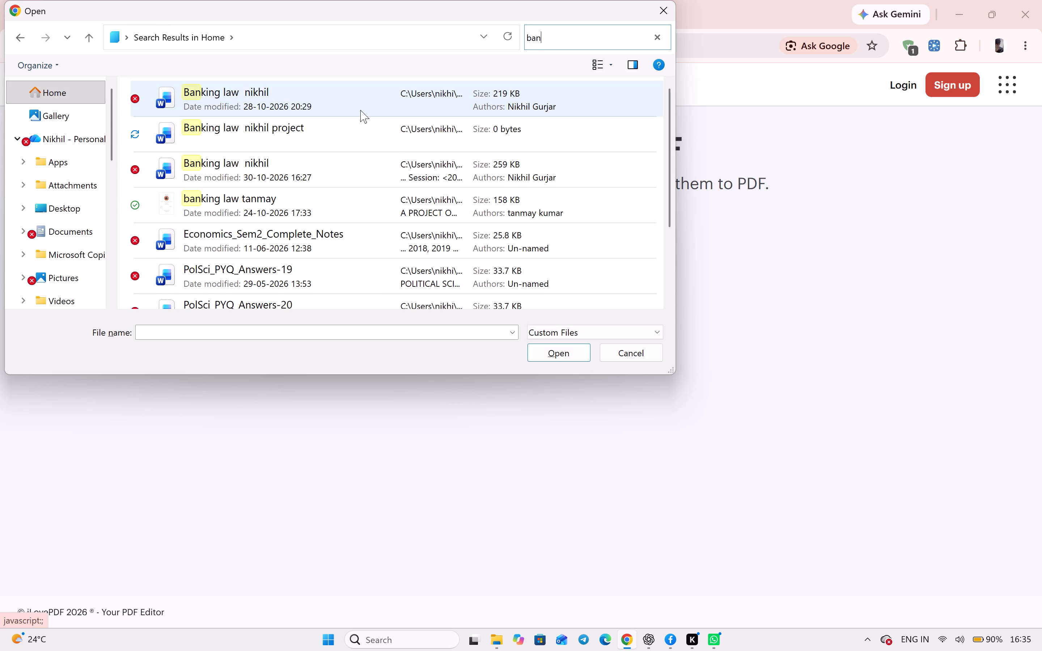
click(360, 110)
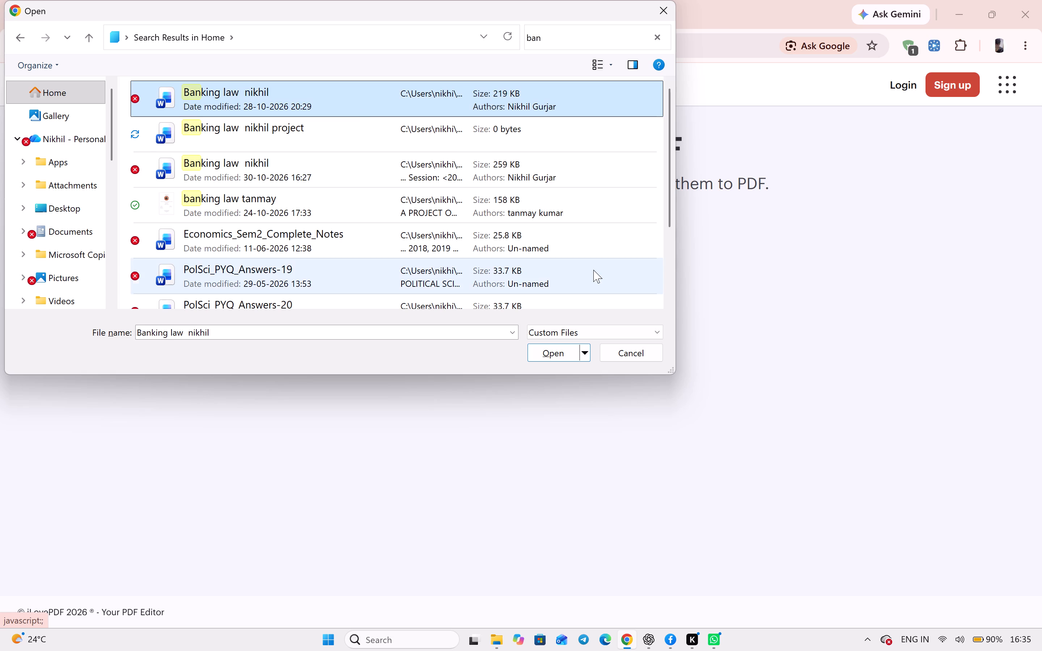
click(570, 353)
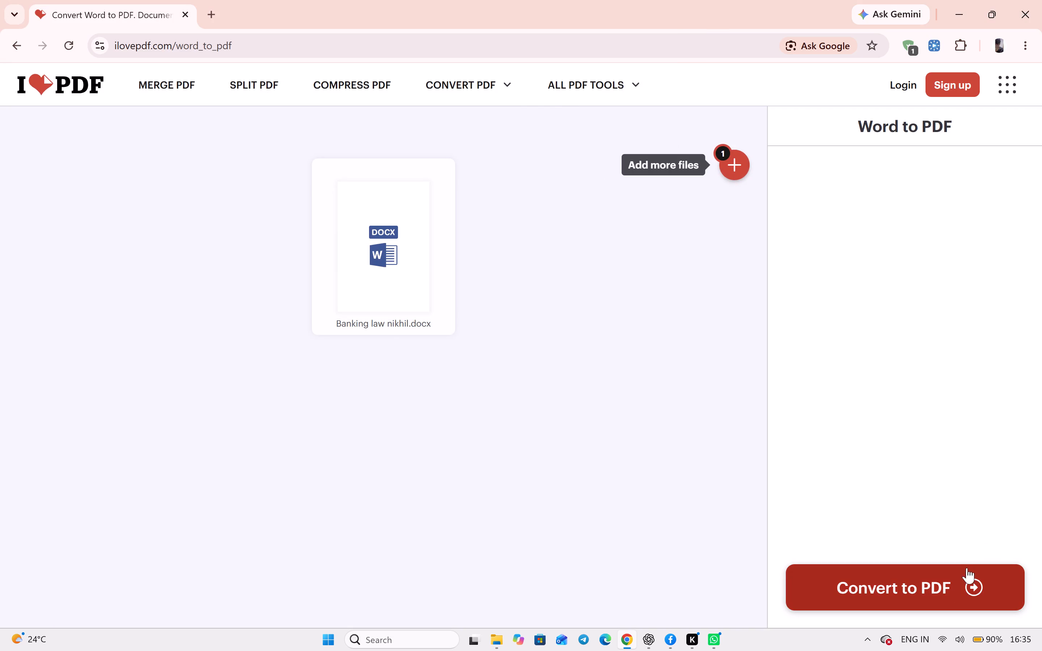
click(943, 589)
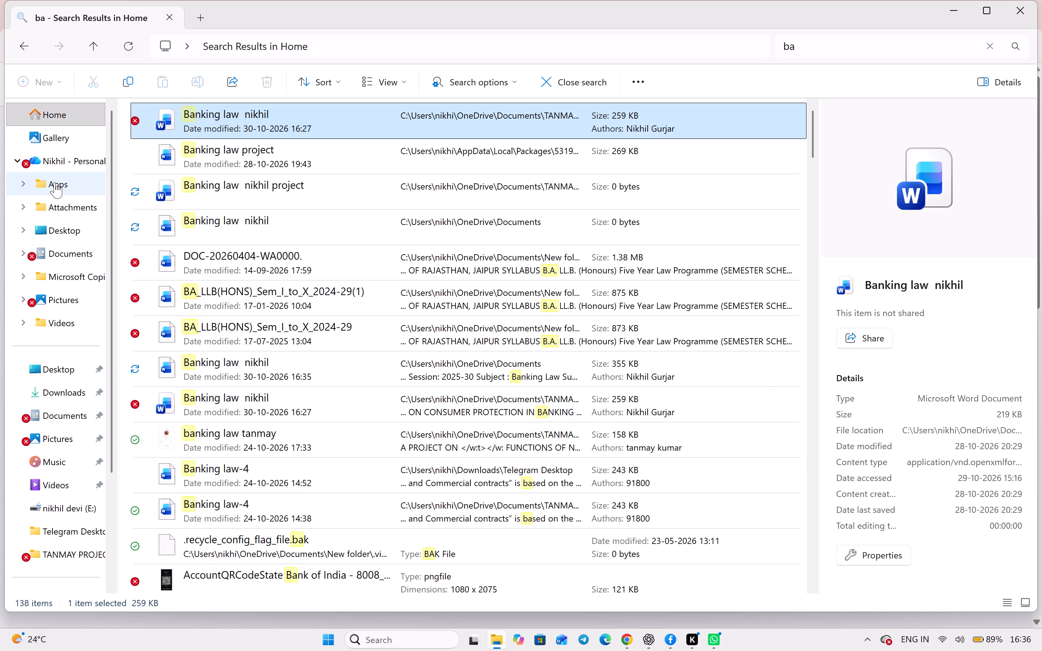
click(58, 166)
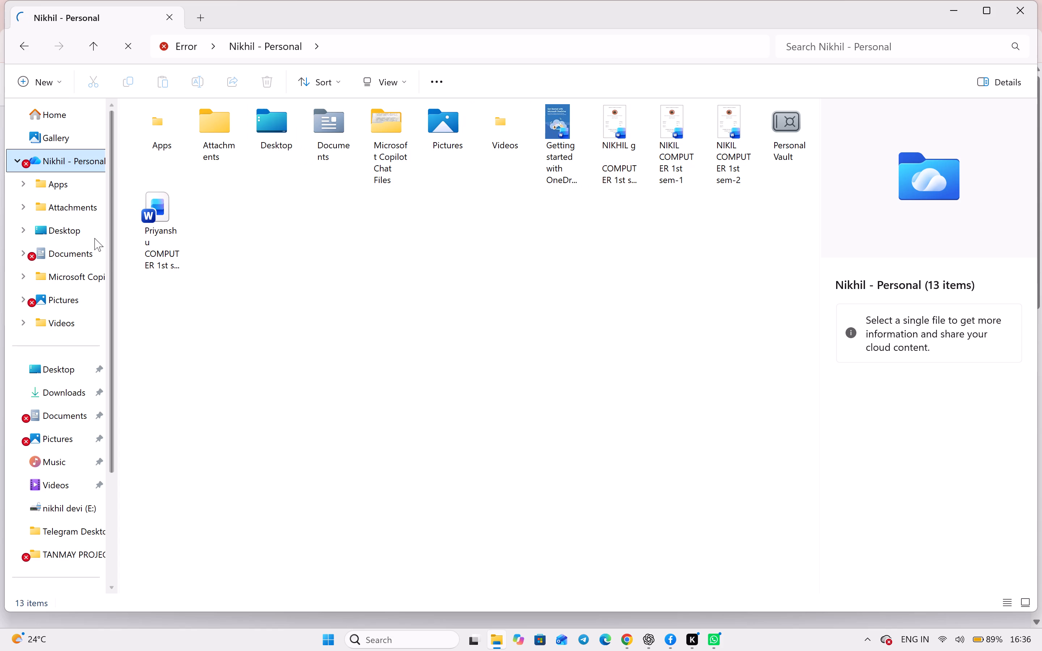
click(87, 244)
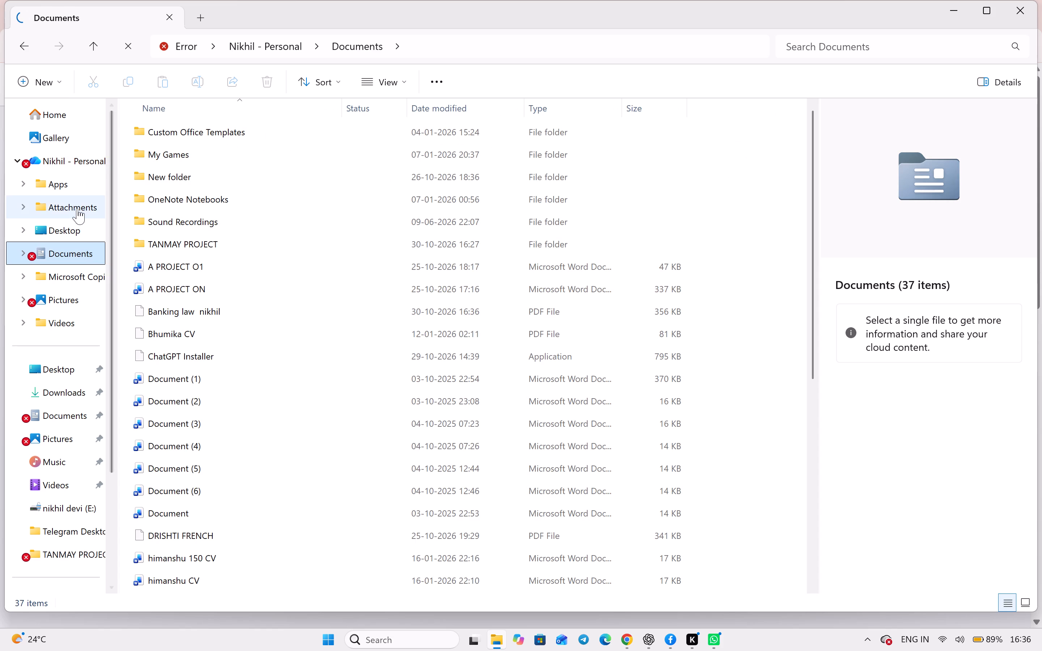
Search Home for "ban" and look through the results for the Banking law files.
click(58, 125)
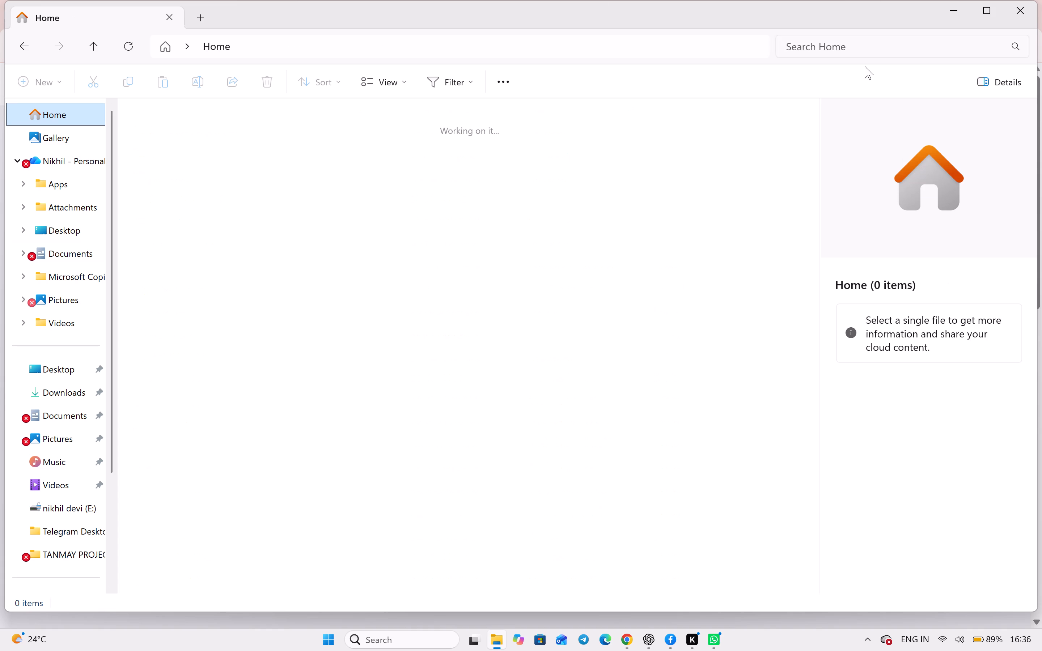
click(842, 47)
text(bam)
key(BackSpace)
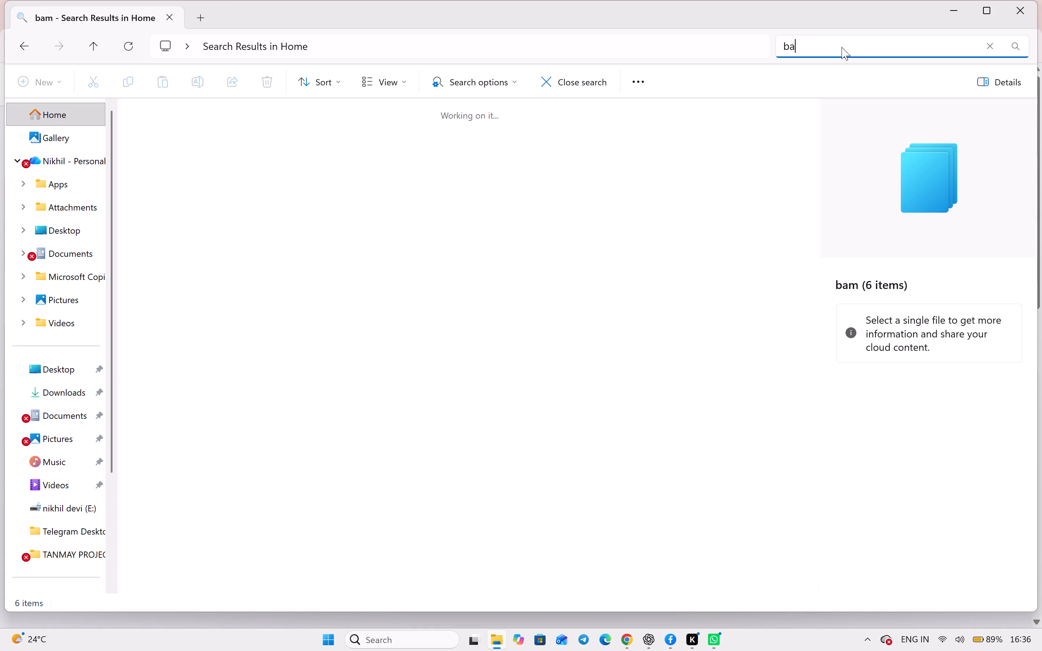
key(n)
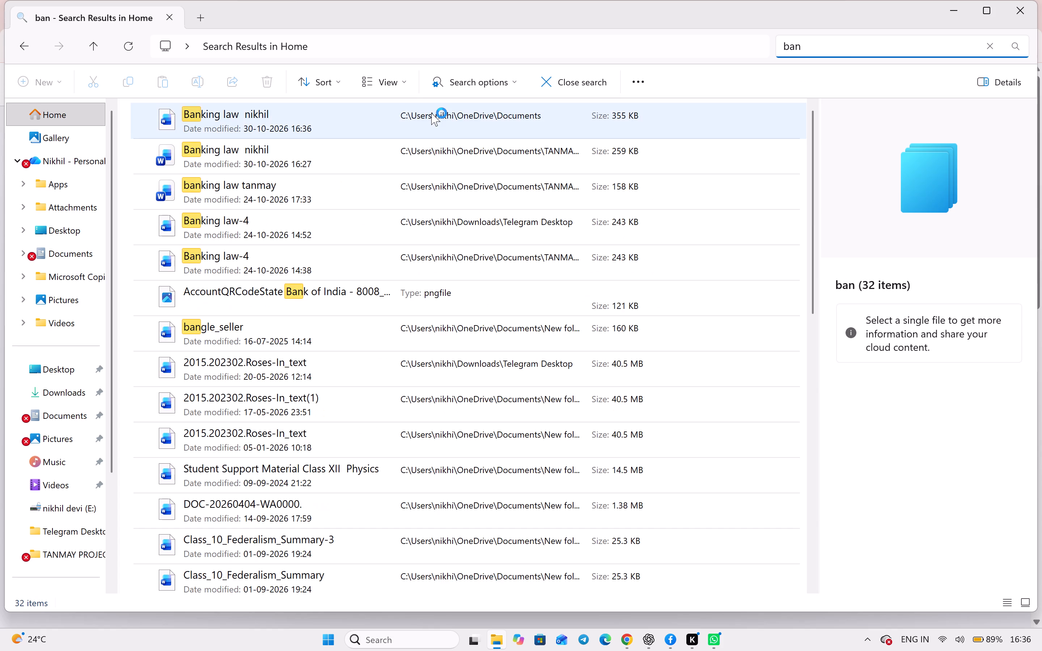
scroll(397, 114, up, 1)
scroll(318, 335, down, 4)
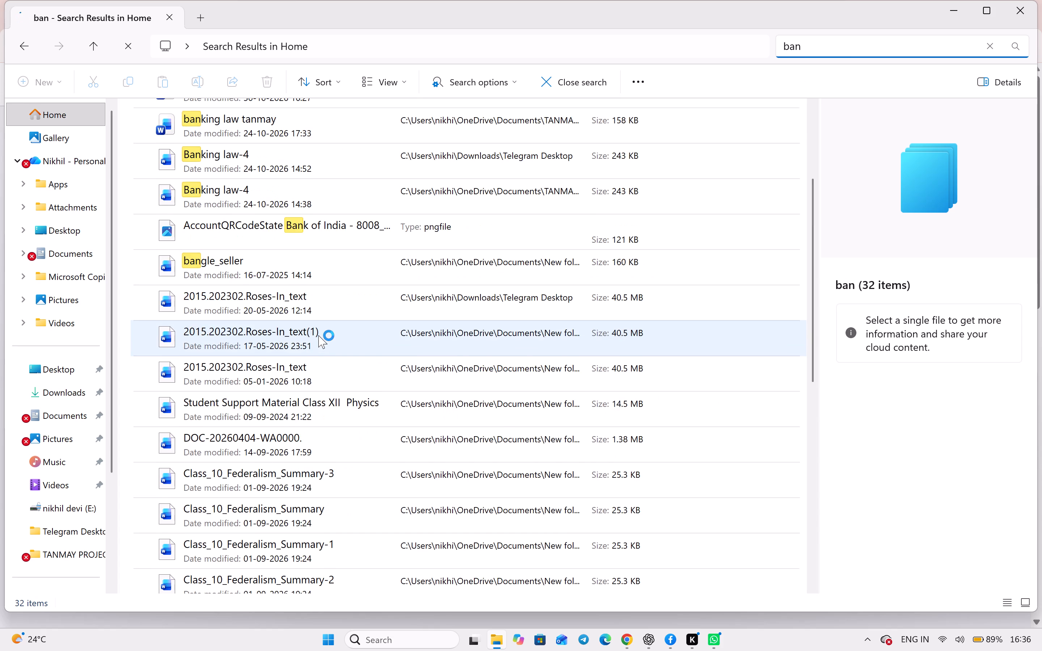
scroll(318, 335, down, 11)
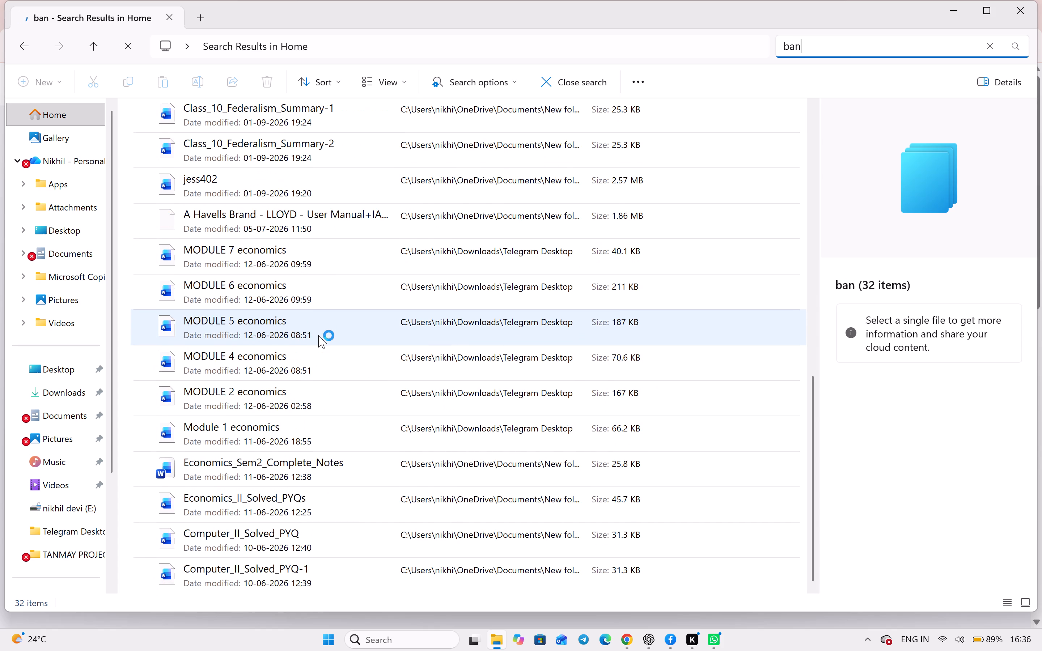
scroll(318, 335, up, 15)
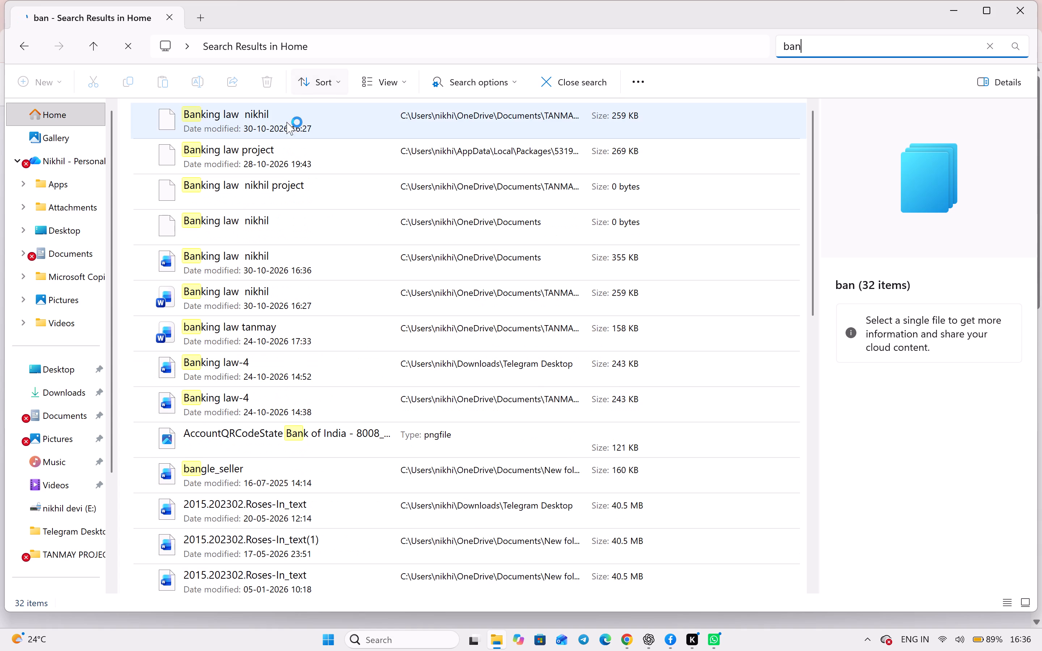
scroll(282, 135, up, 1)
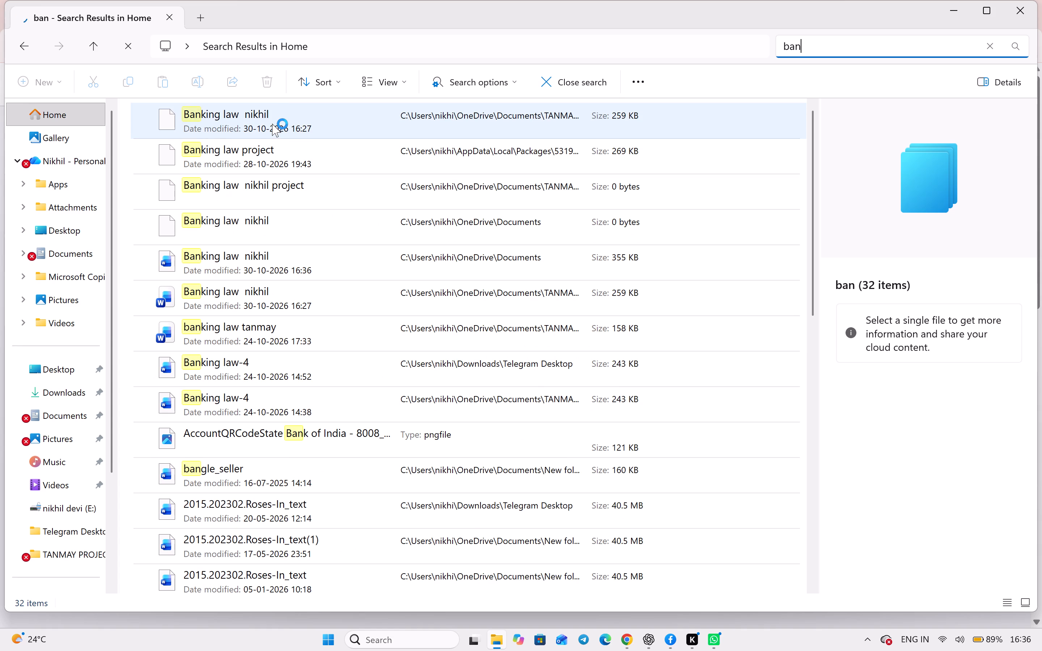
right_click(272, 124)
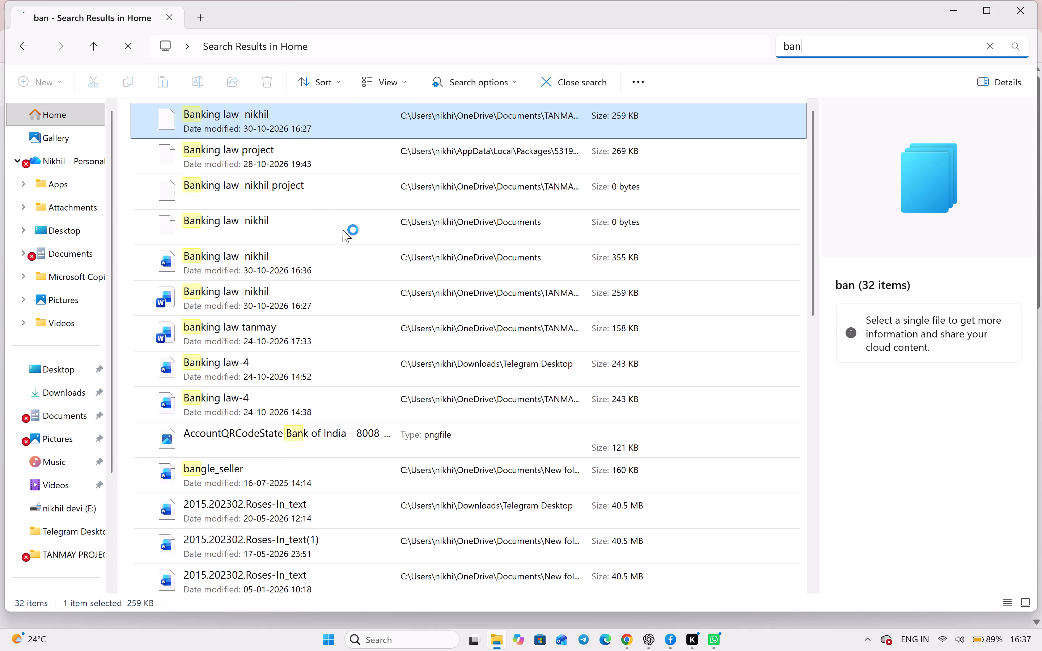
right_click(318, 120)
drag(318, 120, 326, 120)
drag(326, 120, 605, 585)
triple_click(422, 136)
click(422, 136)
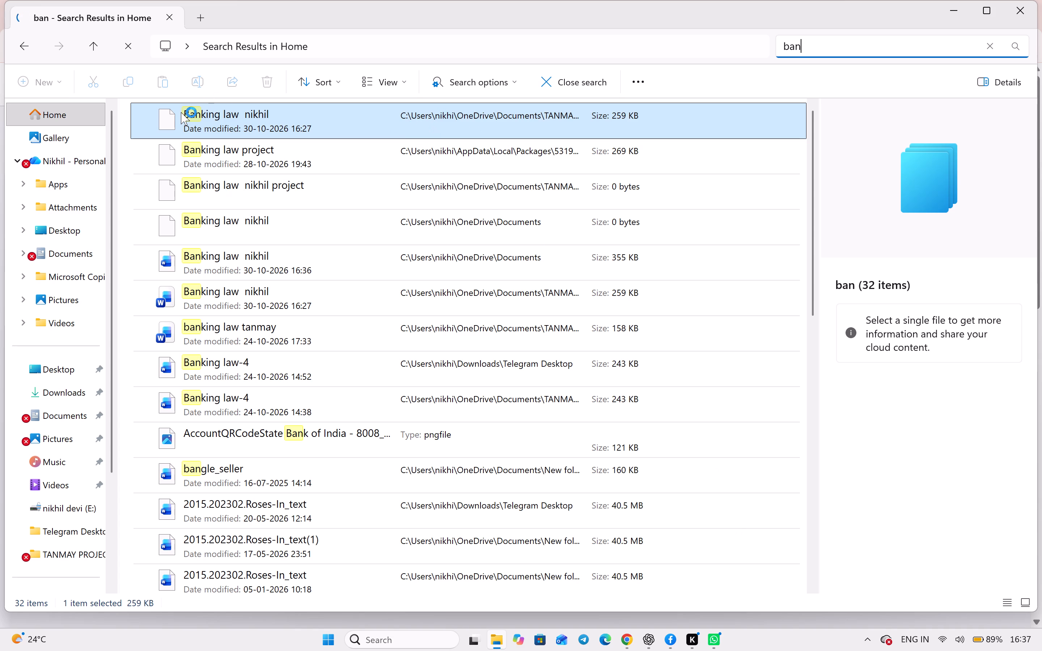
triple_click(181, 112)
click(181, 112)
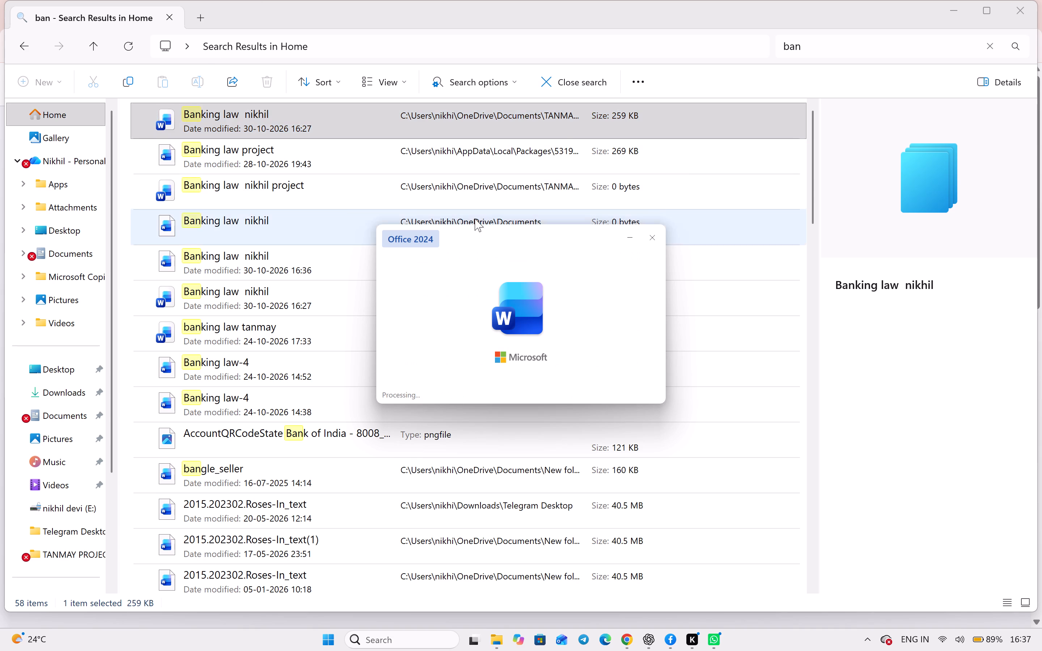
triple_click(512, 105)
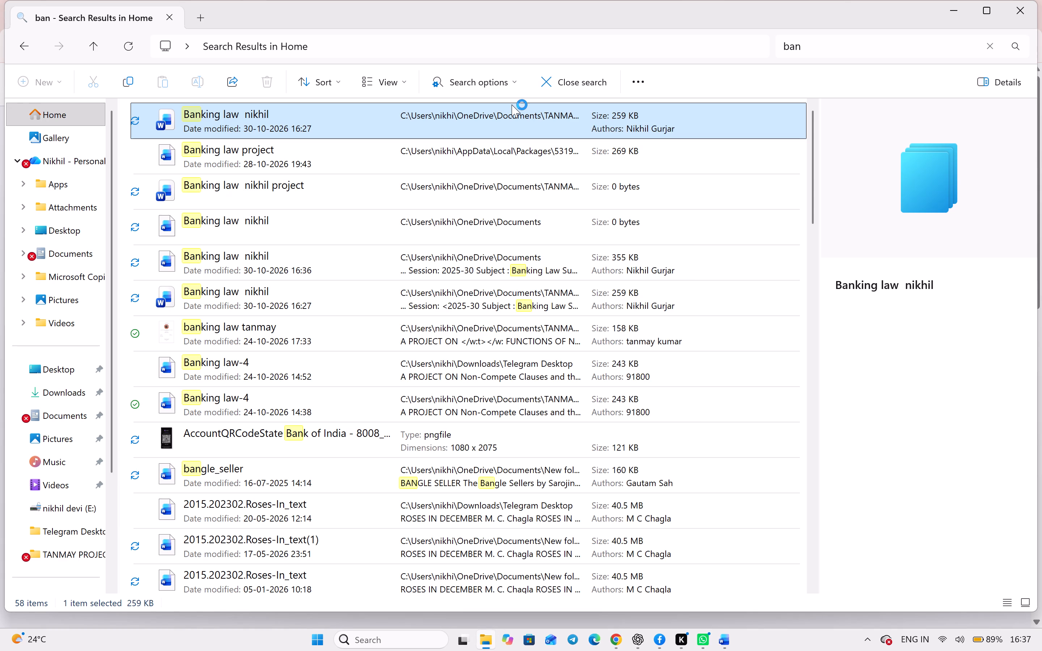
scroll(515, 269, up, 5)
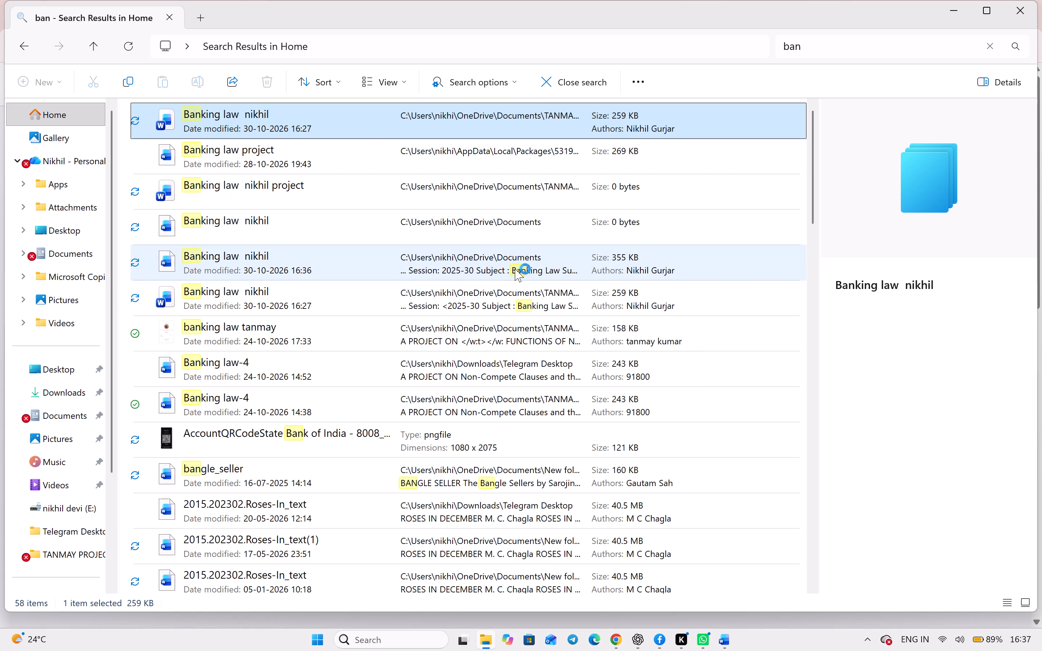
scroll(420, 247, down, 5)
scroll(420, 247, up, 1)
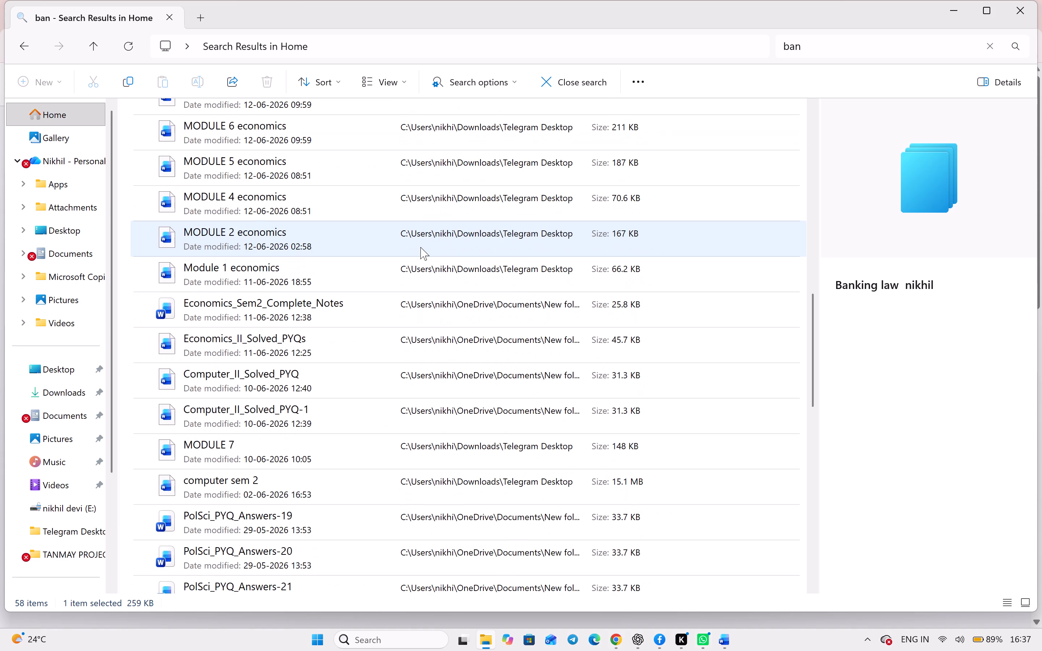
scroll(420, 247, up, 1)
scroll(420, 138, up, 4)
double_click(437, 114)
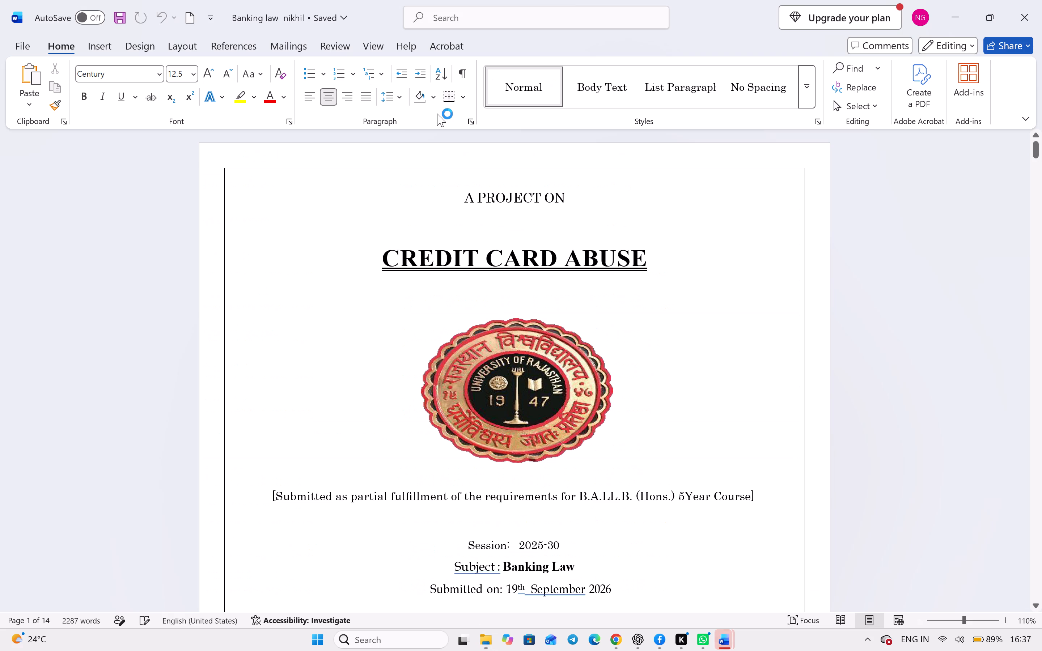
Check the cover page of the "Banking law nikhil" document and close it.
scroll(554, 263, down, 5)
scroll(554, 263, up, 1)
scroll(554, 263, down, 2)
scroll(554, 263, up, 4)
click(1034, 1)
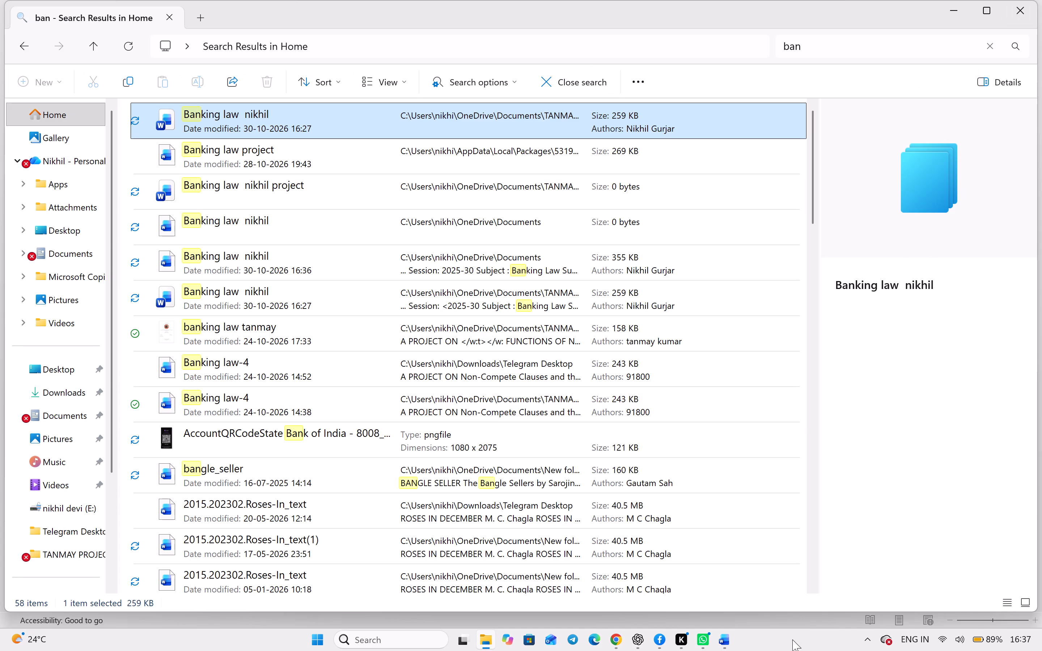
click(611, 636)
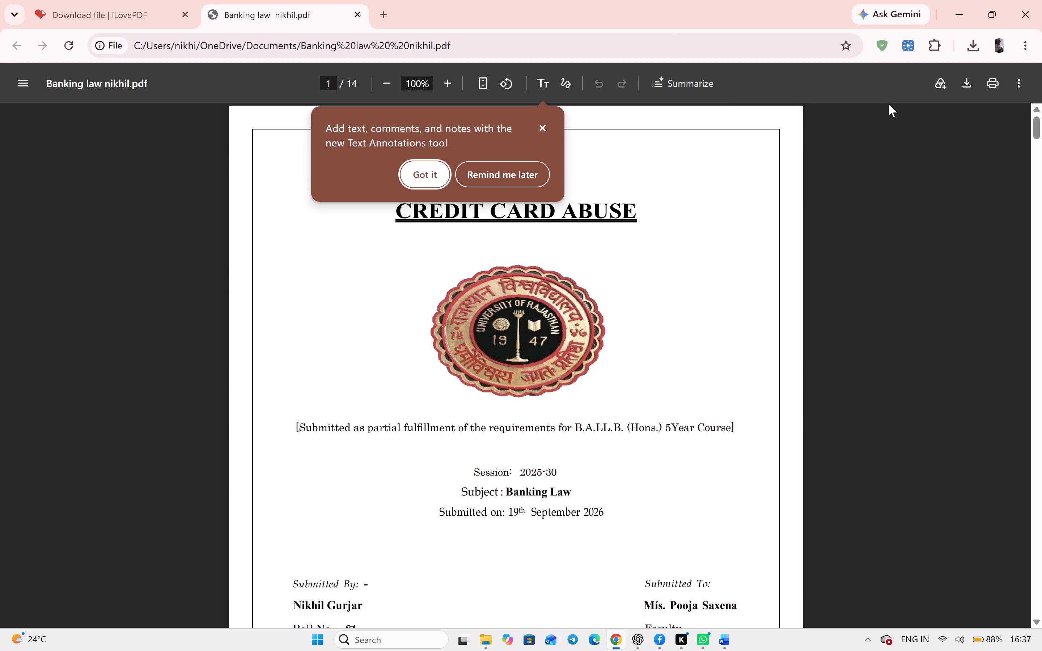
scroll(769, 207, down, 5)
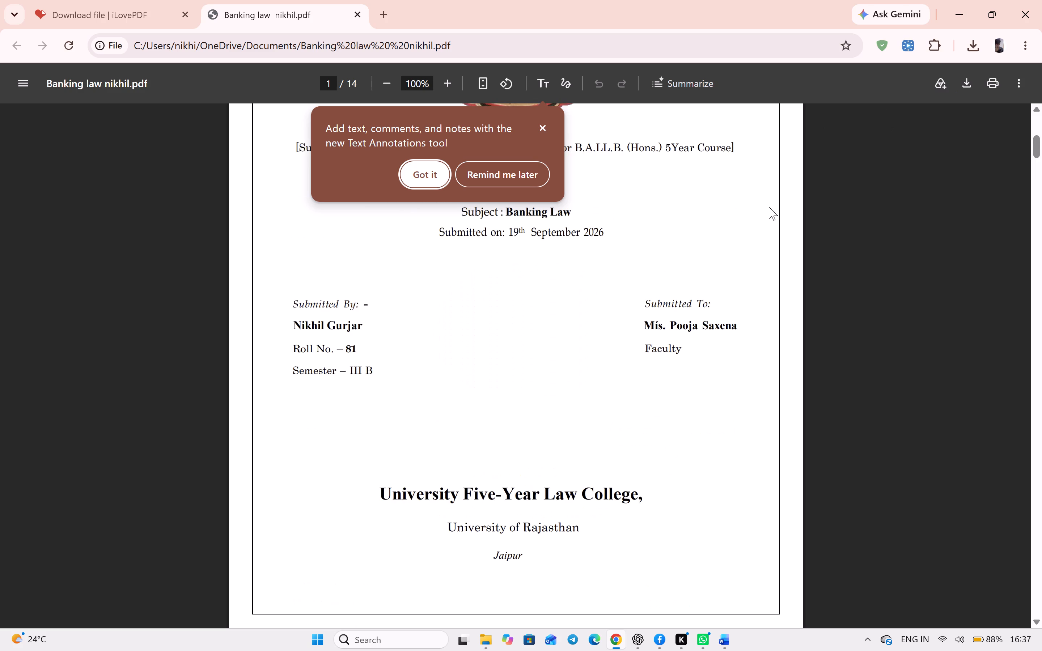
scroll(769, 207, up, 7)
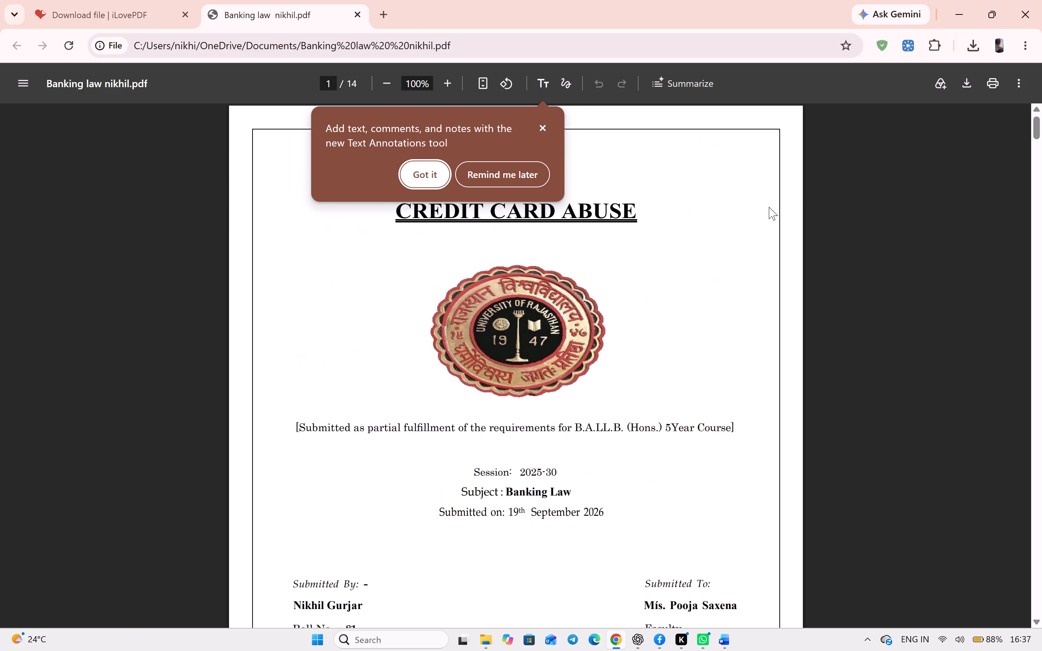
click(547, 124)
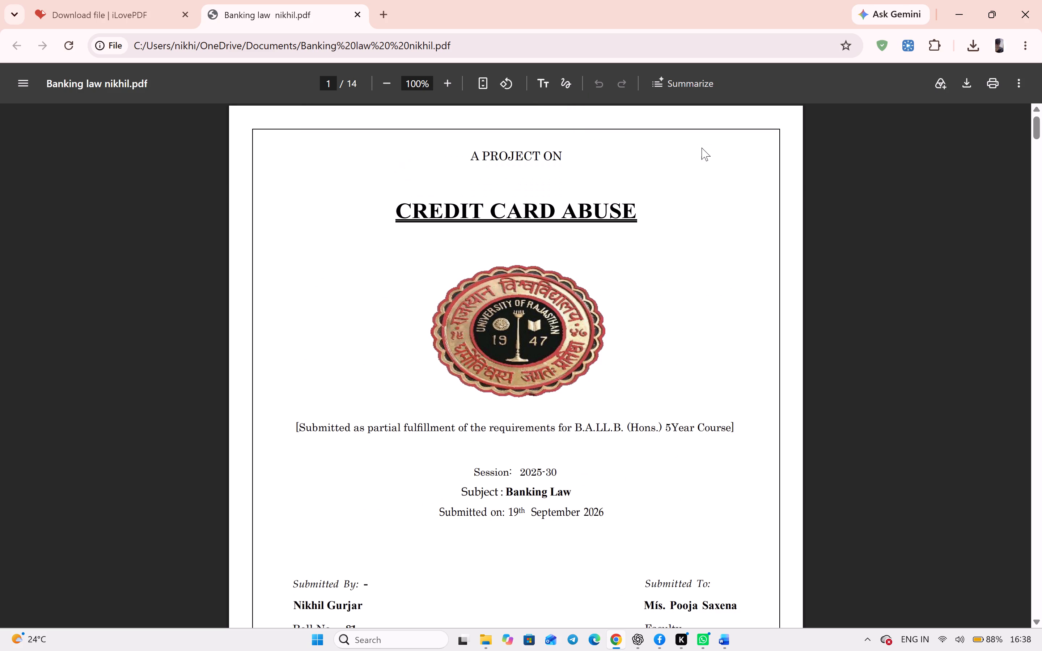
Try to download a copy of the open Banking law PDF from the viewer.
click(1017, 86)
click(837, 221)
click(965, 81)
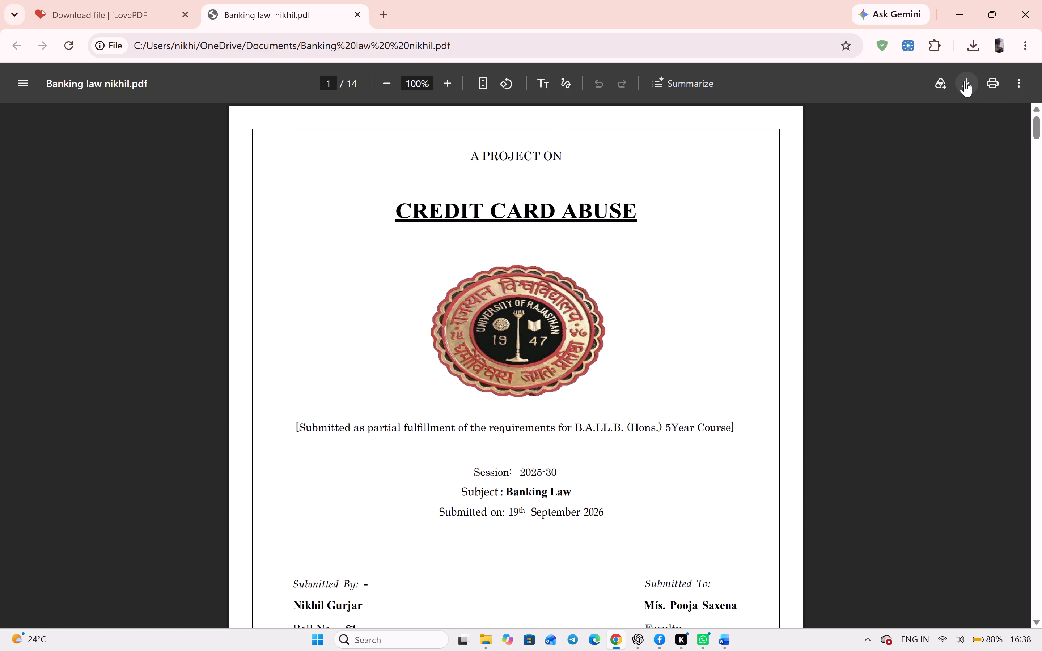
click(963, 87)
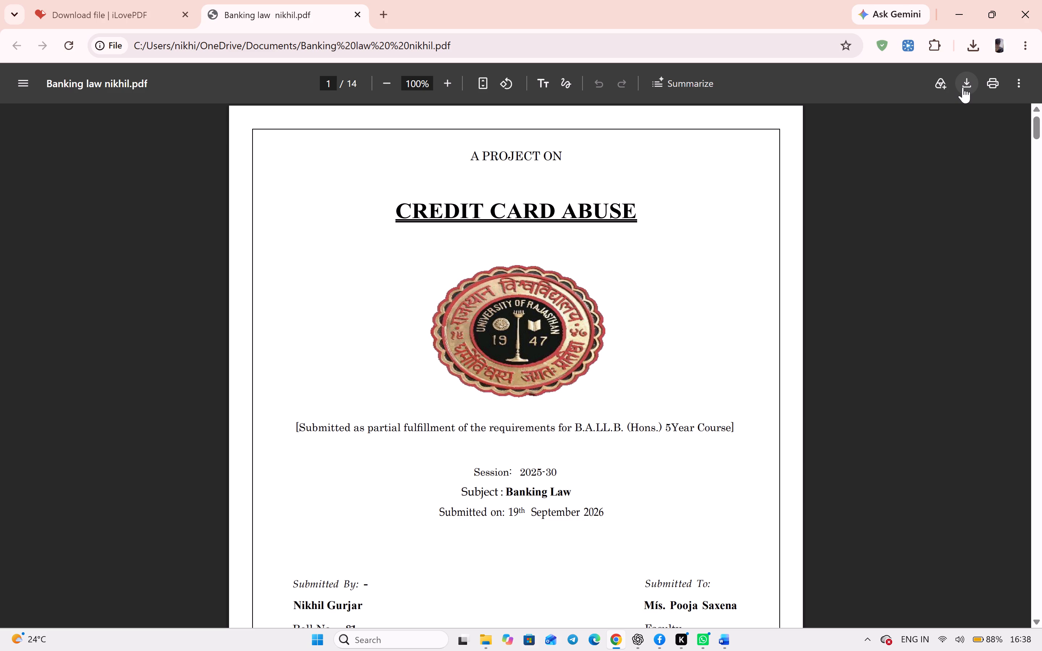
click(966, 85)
Check the browser's download history for the Banking law PDF and return to the open PDF.
click(1021, 45)
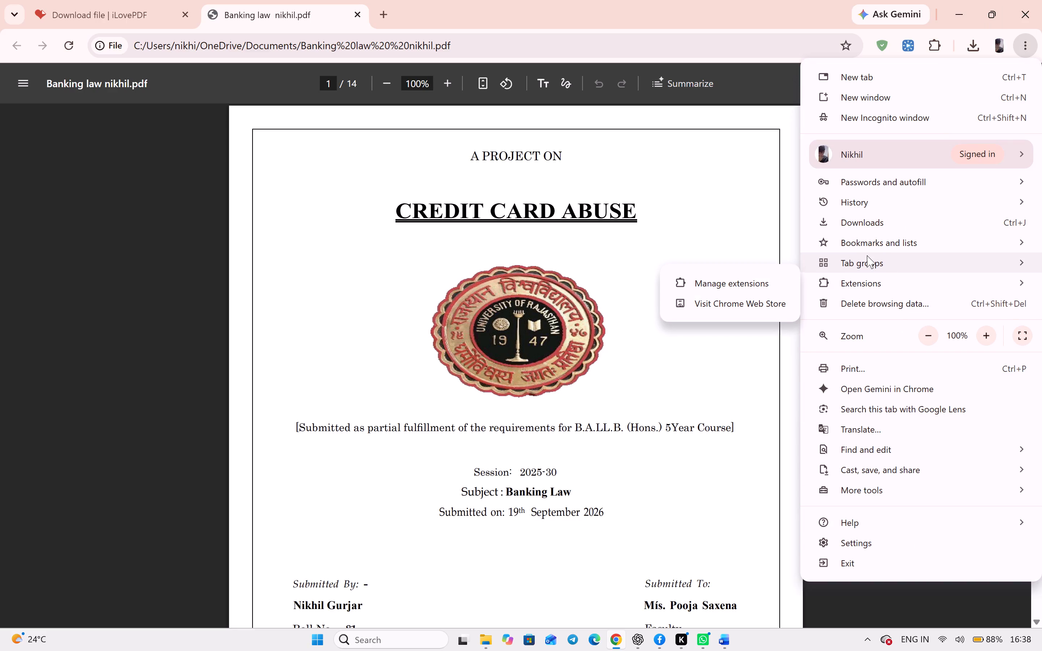
click(889, 227)
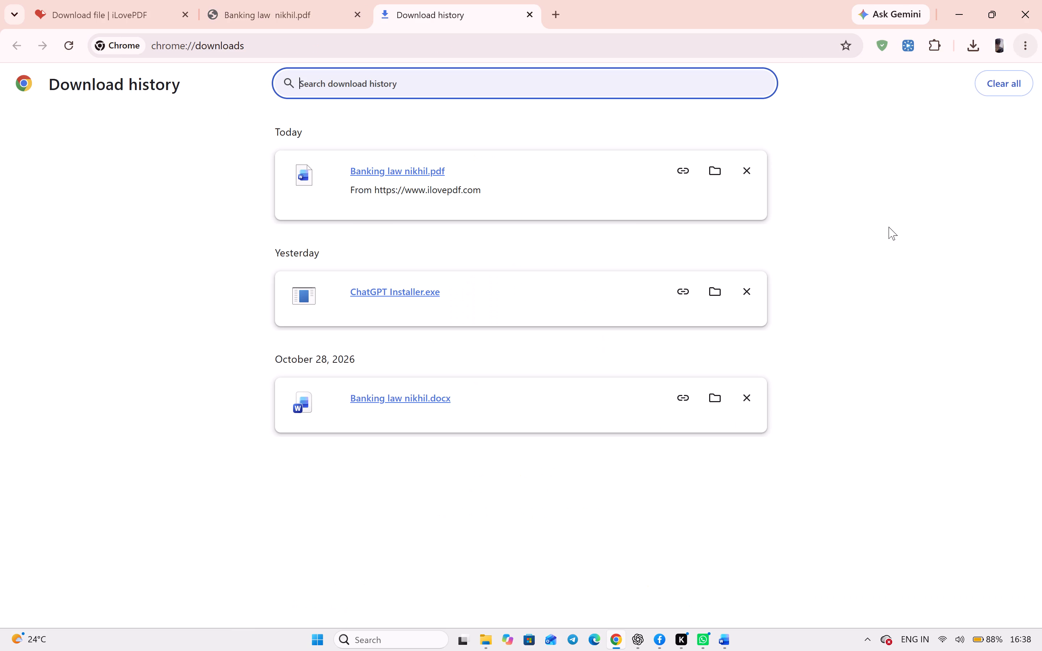
scroll(677, 175, up, 4)
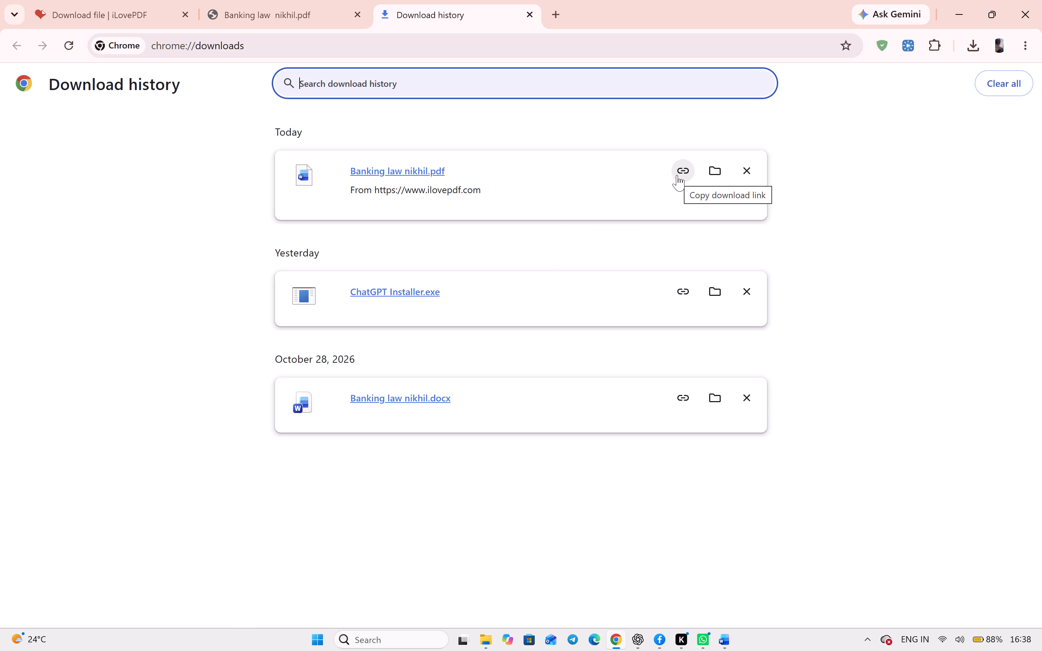
click(632, 178)
triple_click(632, 178)
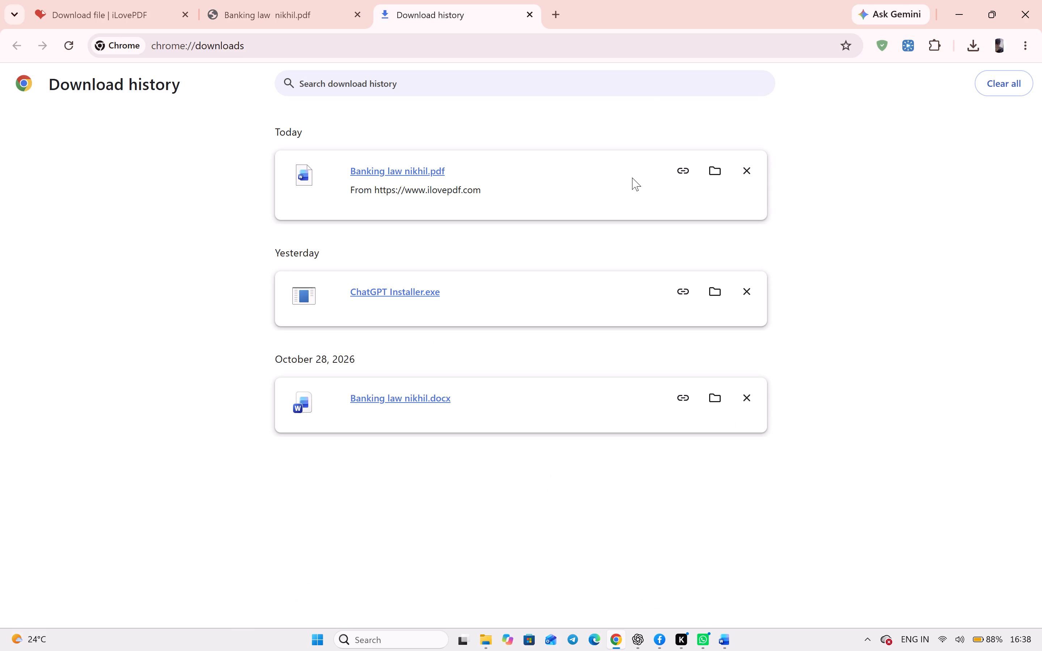
click(330, 1)
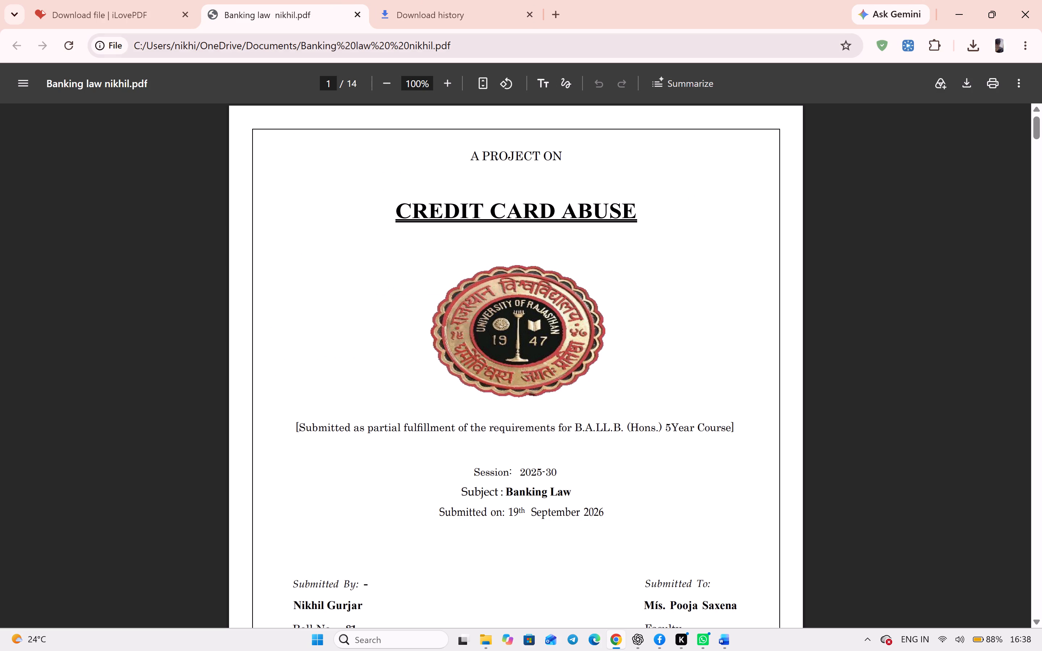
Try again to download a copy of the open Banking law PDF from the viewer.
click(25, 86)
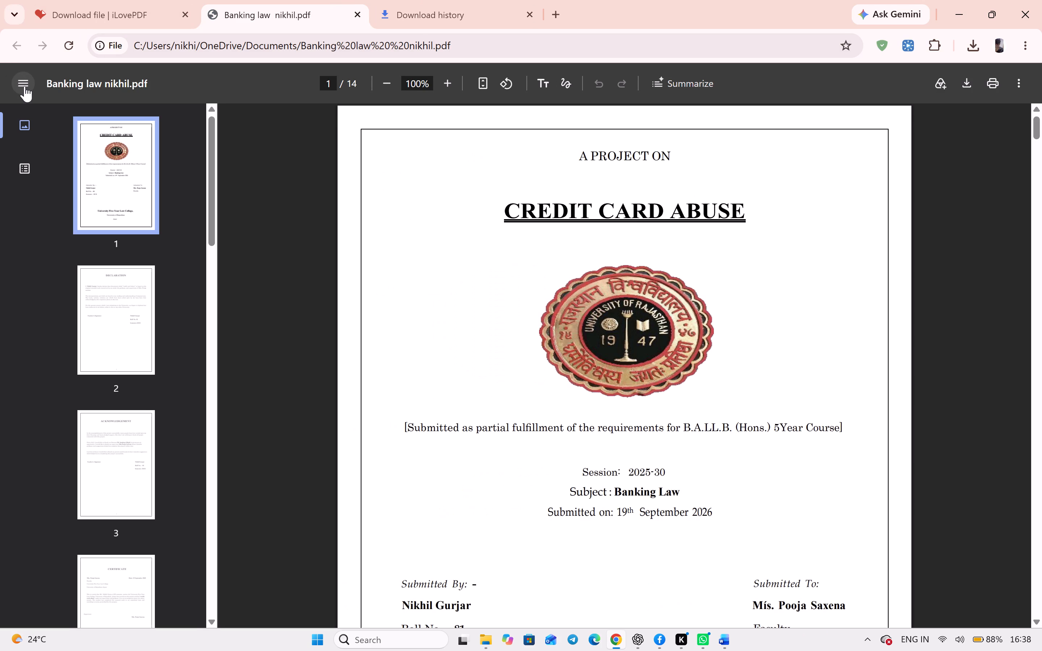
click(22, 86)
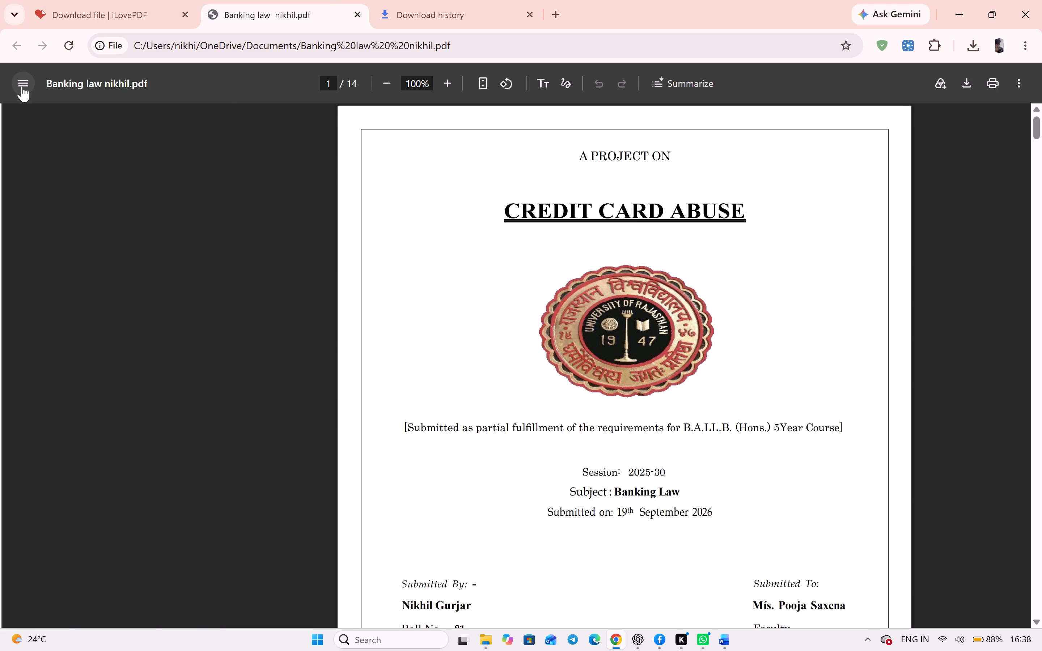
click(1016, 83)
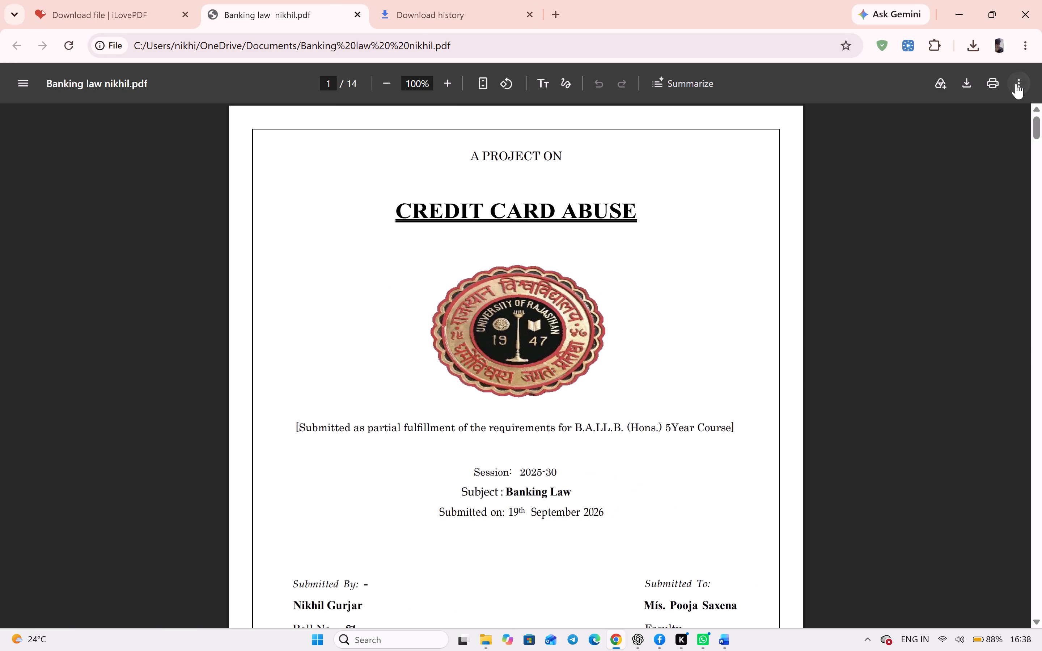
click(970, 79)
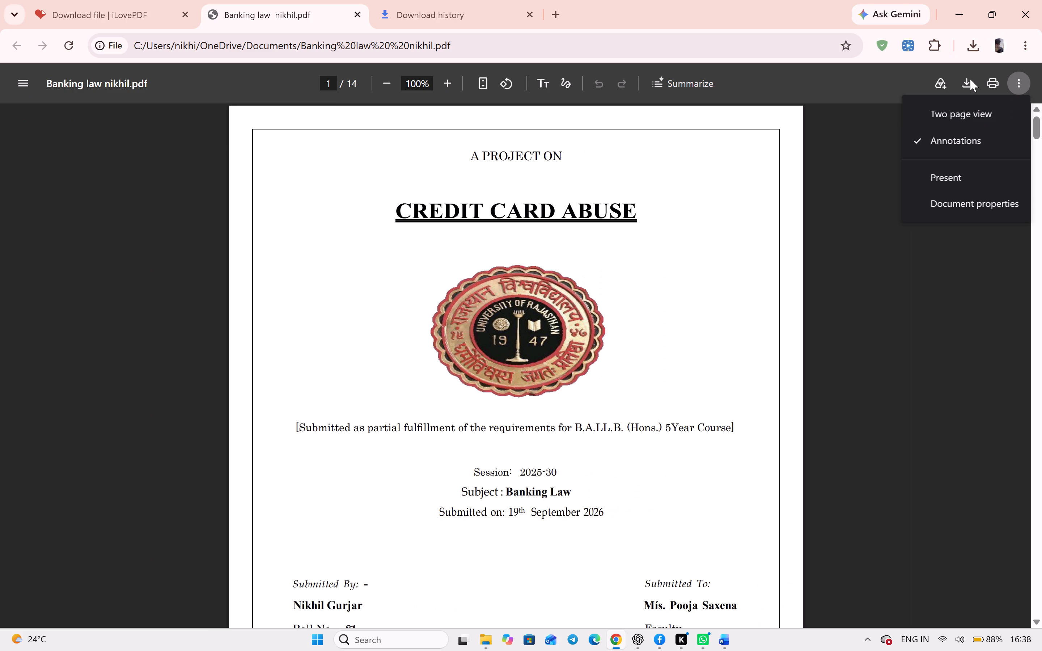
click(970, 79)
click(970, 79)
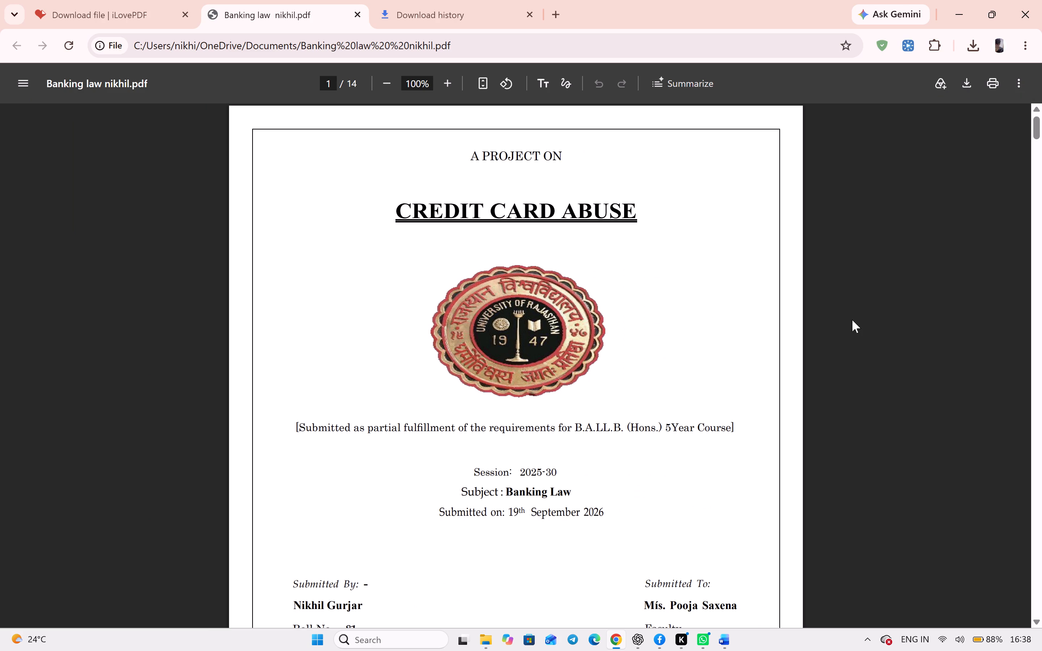
Switch to File Explorer and locate the "Banking law nikhil" PDF in the Documents folder.
click(486, 644)
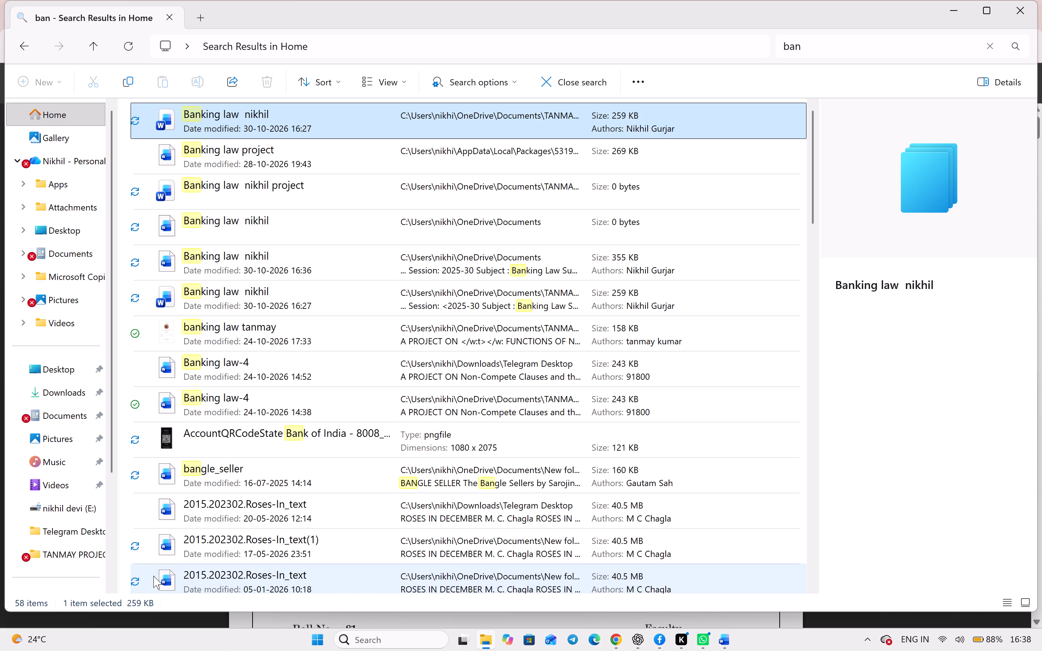
scroll(153, 576, up, 5)
scroll(244, 391, up, 5)
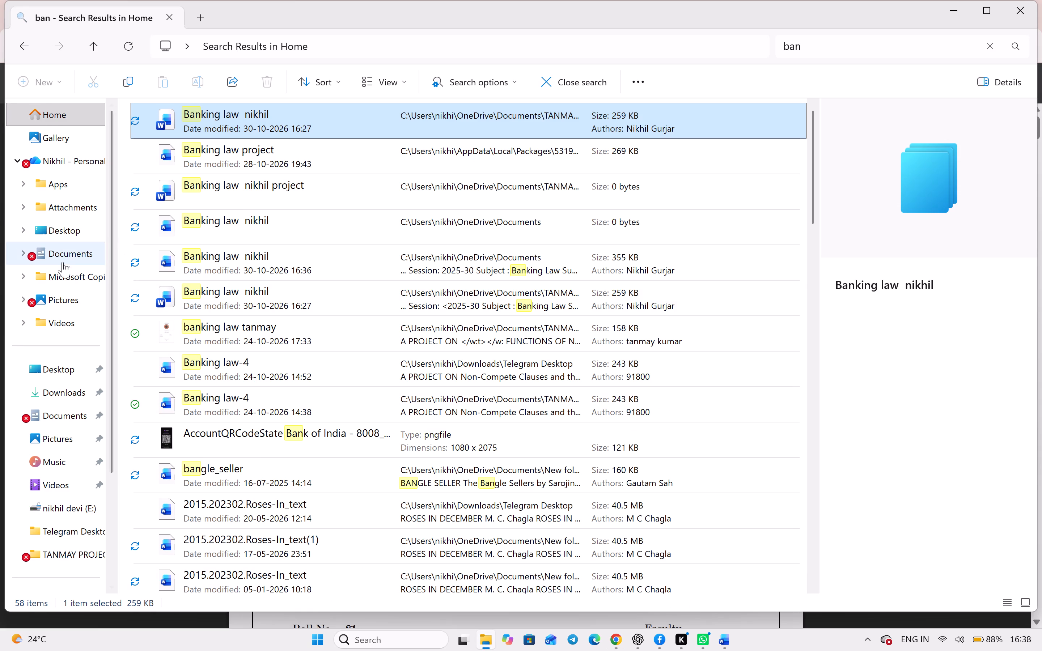
click(63, 262)
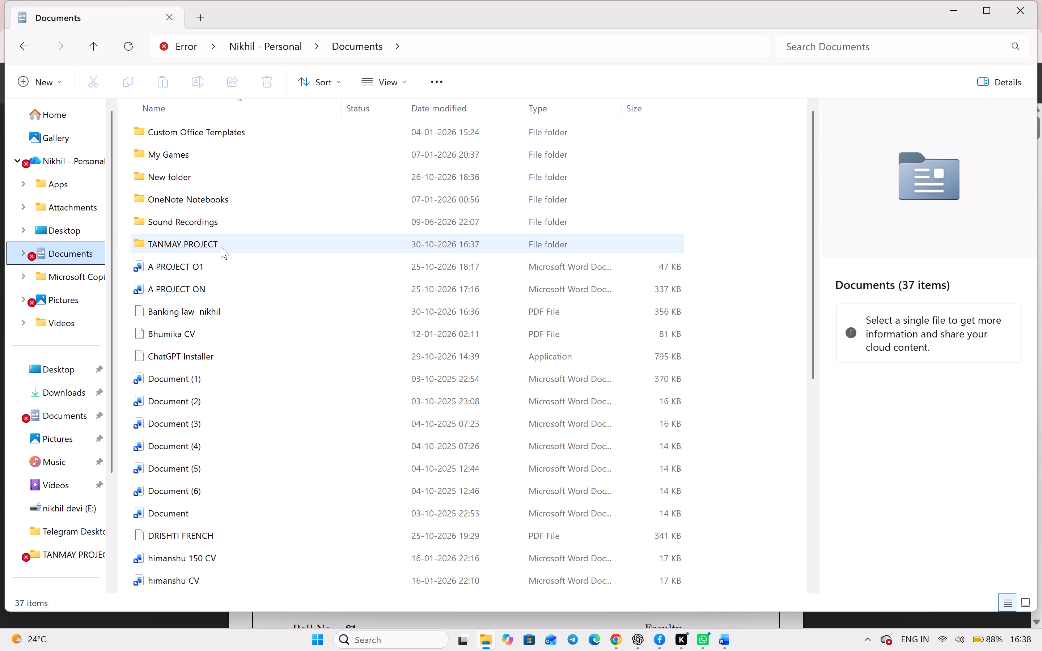
scroll(205, 343, down, 8)
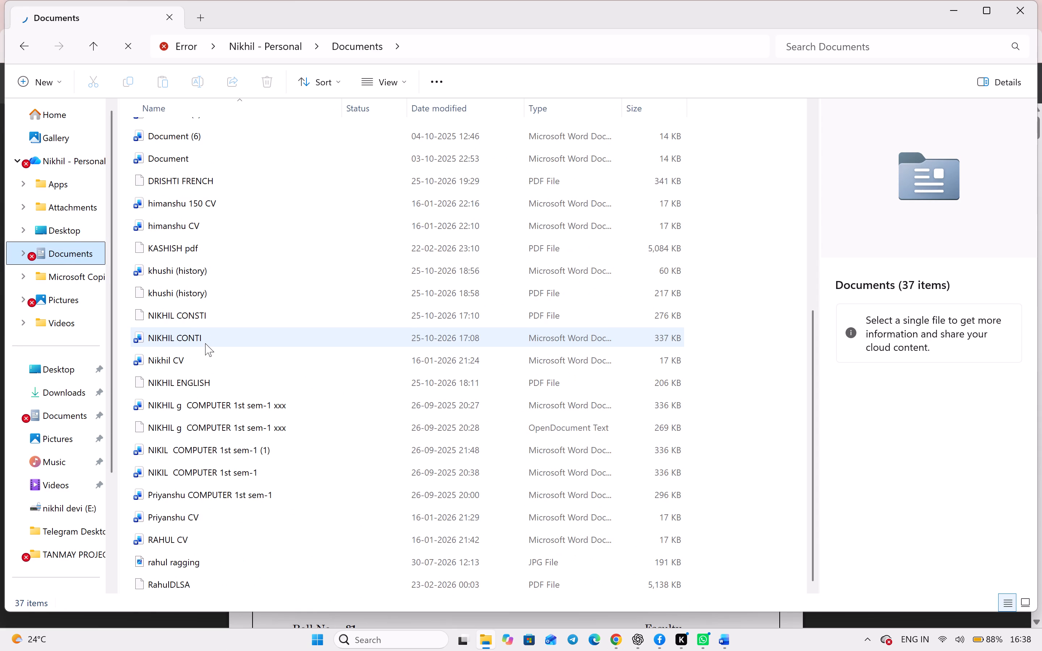
scroll(205, 343, down, 2)
scroll(205, 343, up, 7)
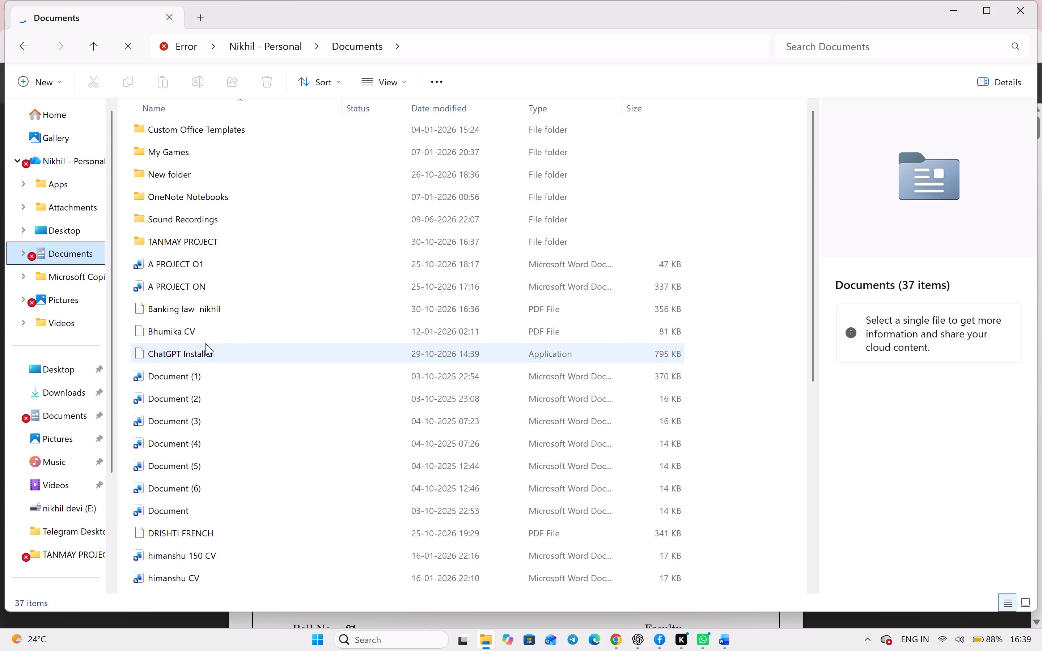
scroll(205, 343, up, 1)
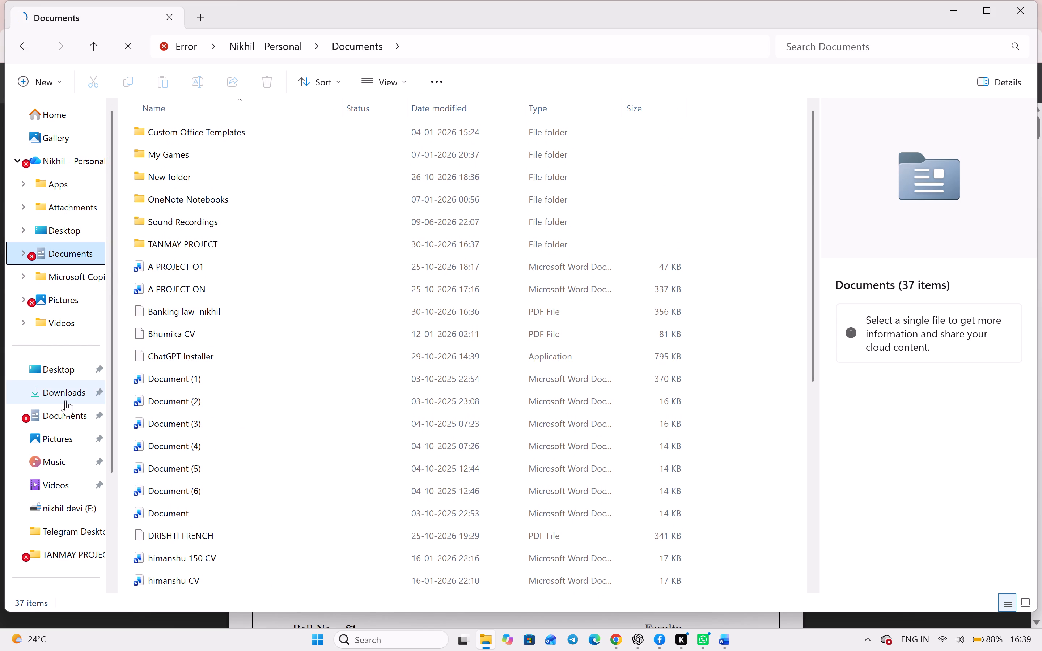
click(65, 418)
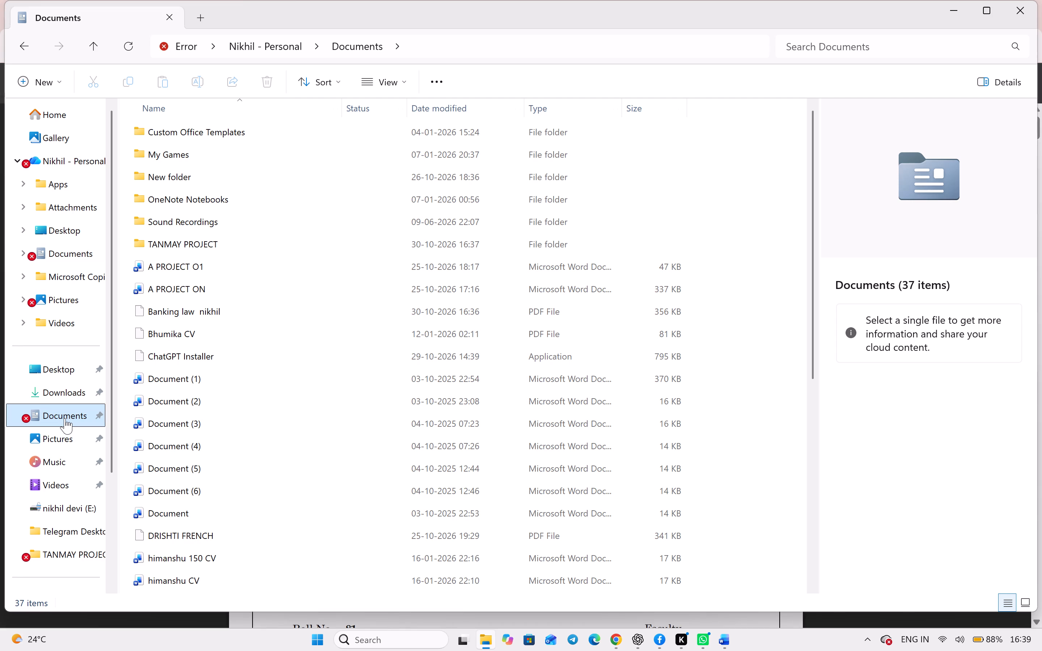
click(65, 418)
scroll(226, 369, right, 2)
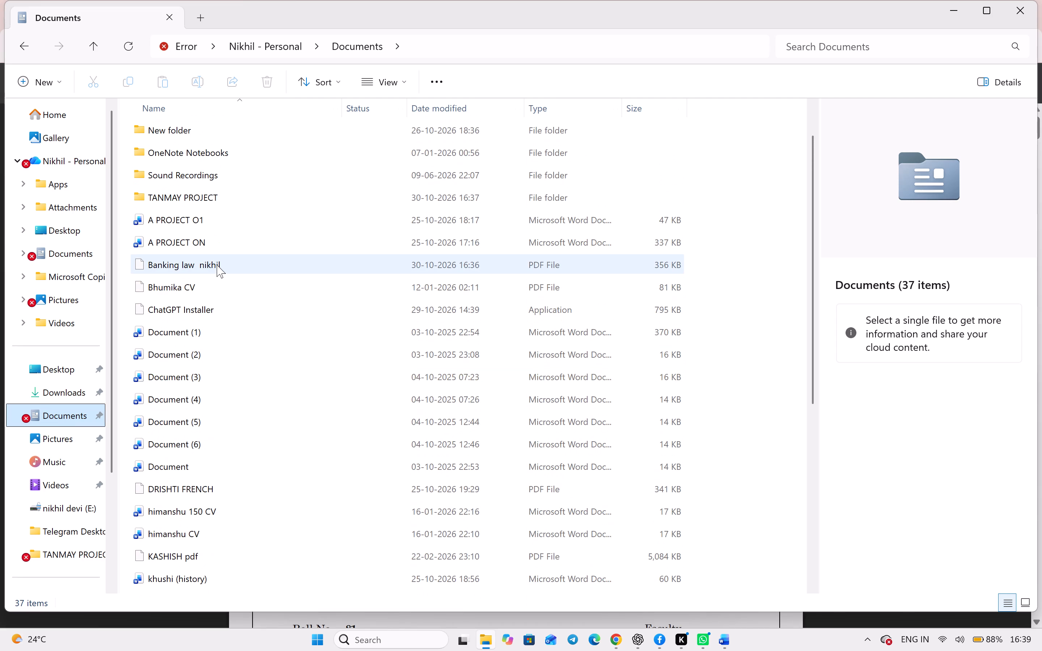
Open the "Banking law nikhil" PDF from the Documents folder.
double_click(217, 265)
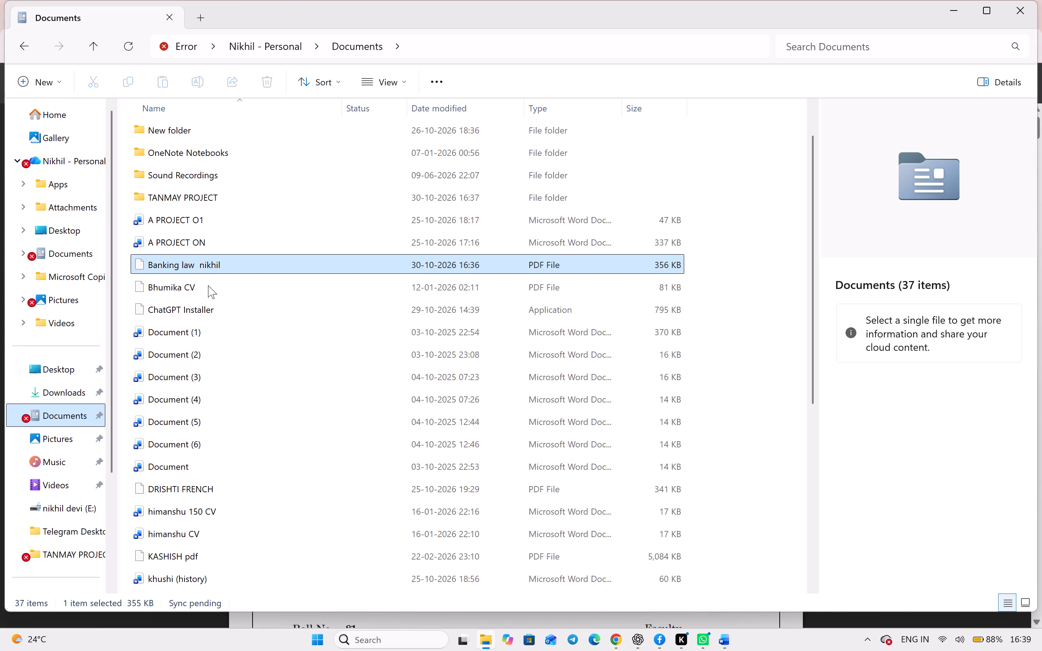
right_click(301, 261)
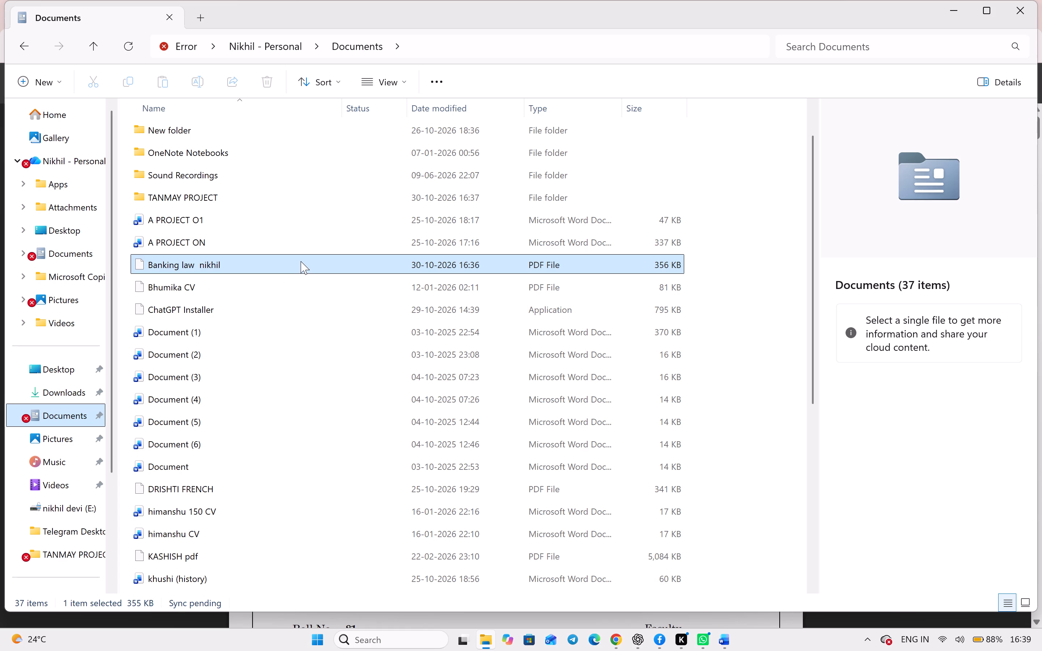
scroll(489, 358, down, 1)
scroll(350, 317, down, 2)
right_click(648, 254)
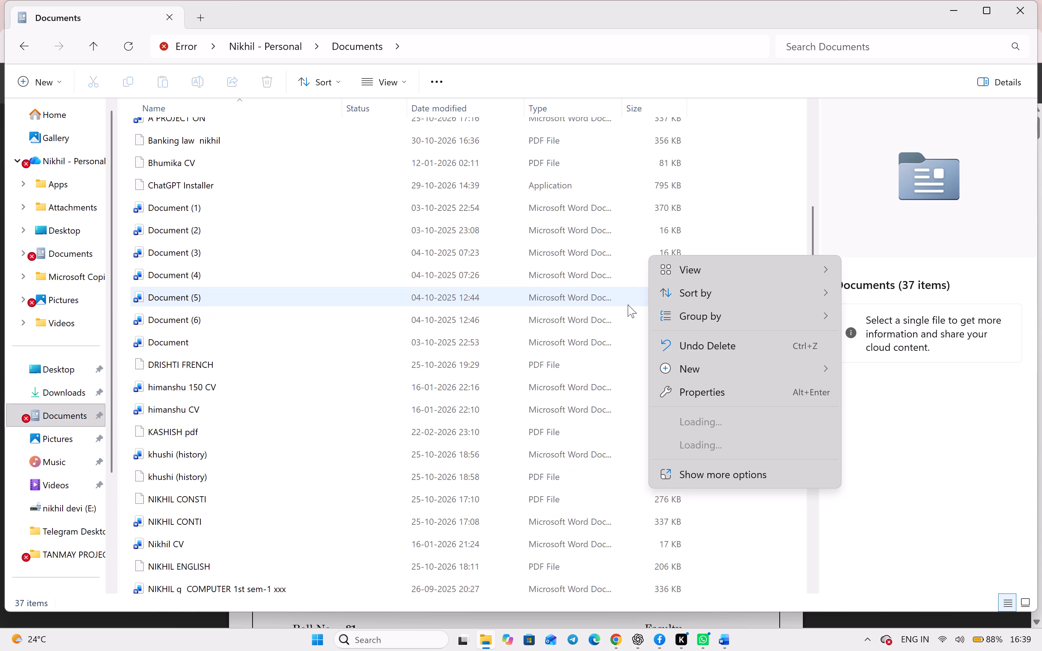
click(892, 198)
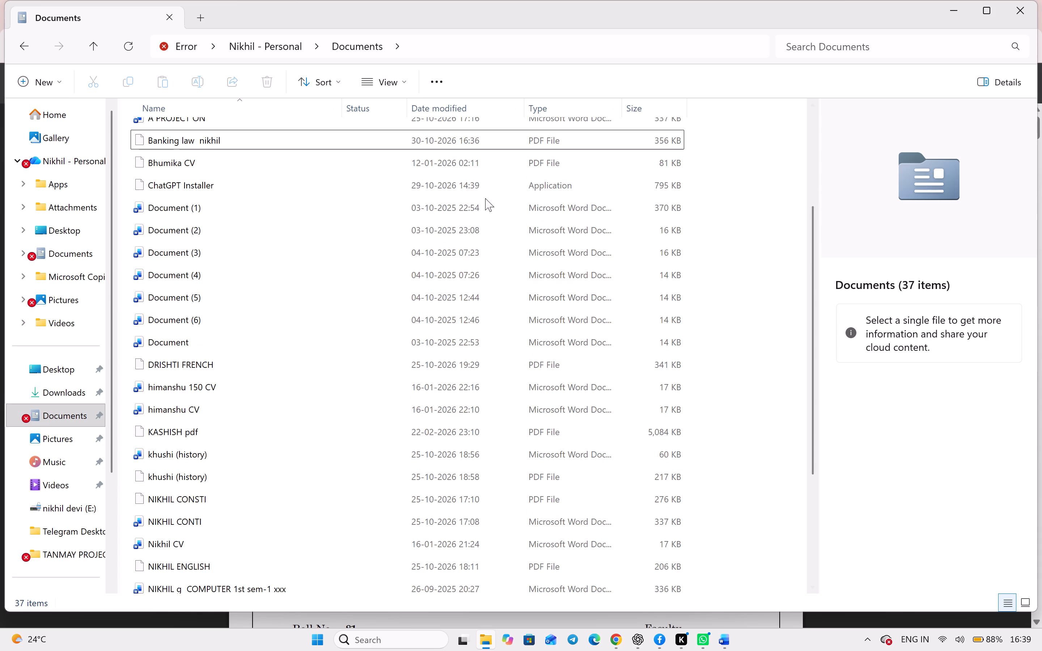
right_click(412, 139)
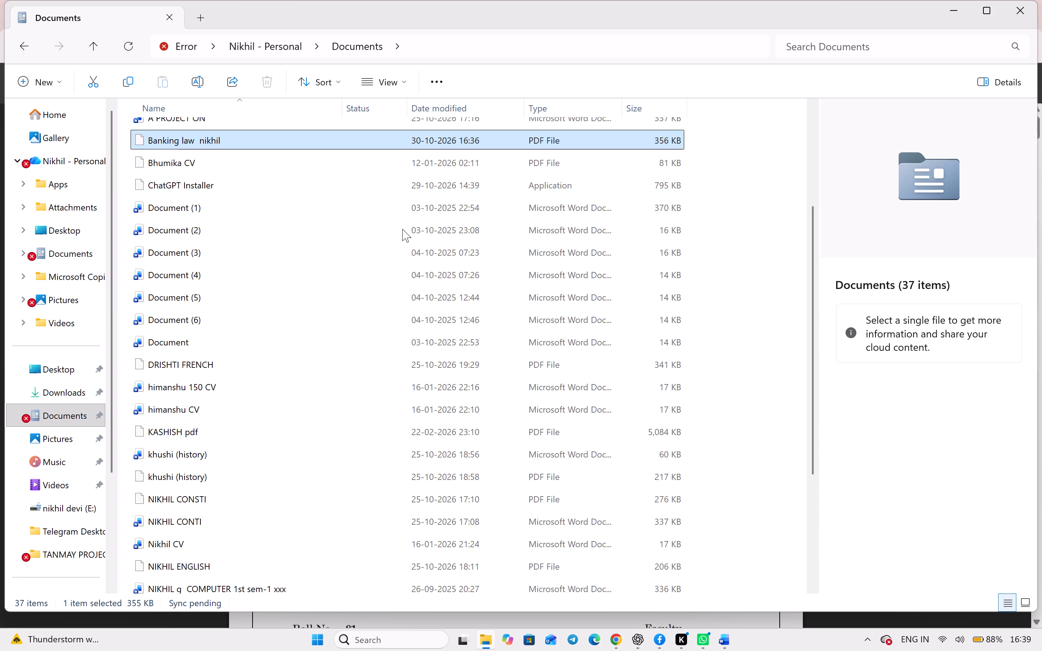
right_click(576, 147)
double_click(179, 138)
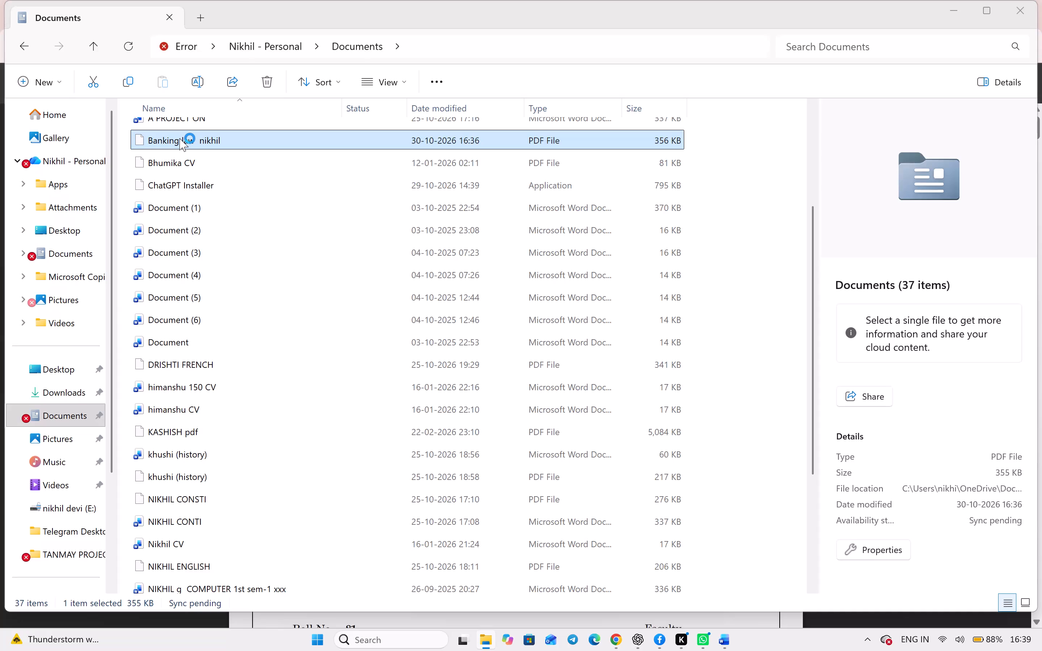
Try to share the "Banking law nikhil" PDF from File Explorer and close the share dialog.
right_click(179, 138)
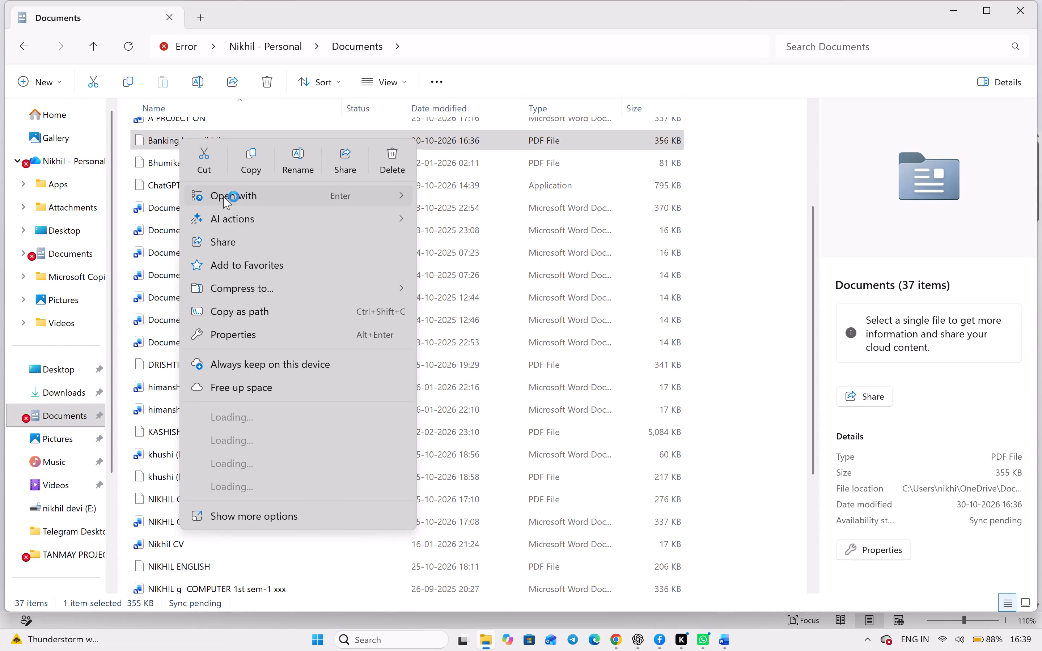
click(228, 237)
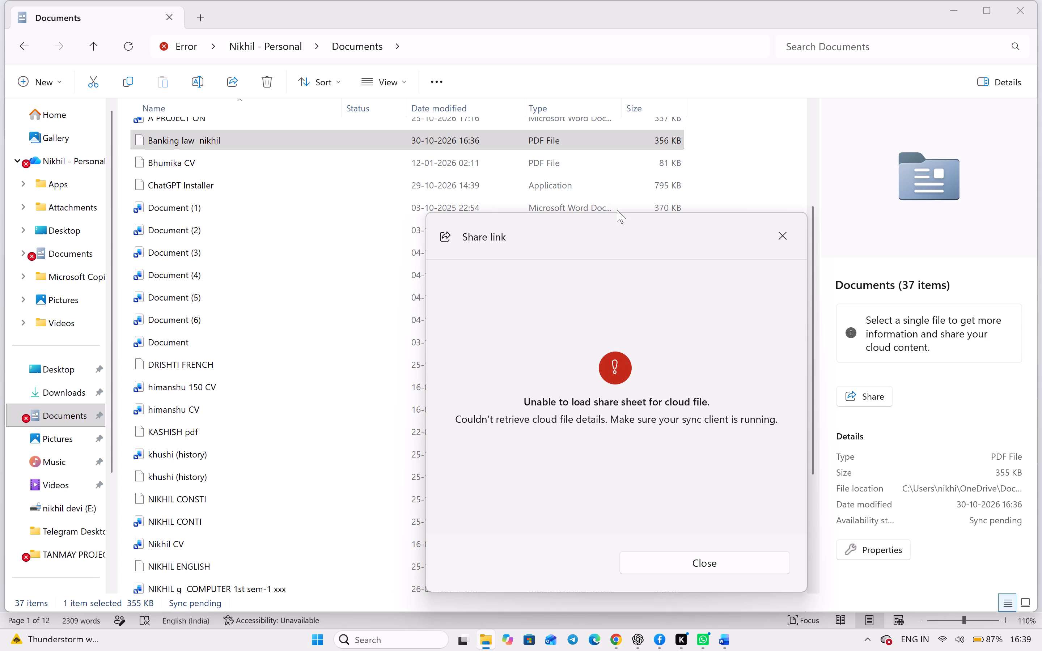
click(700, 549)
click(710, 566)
Bring up the sharing options for the "Banking law nikhil" PDF again.
right_click(233, 139)
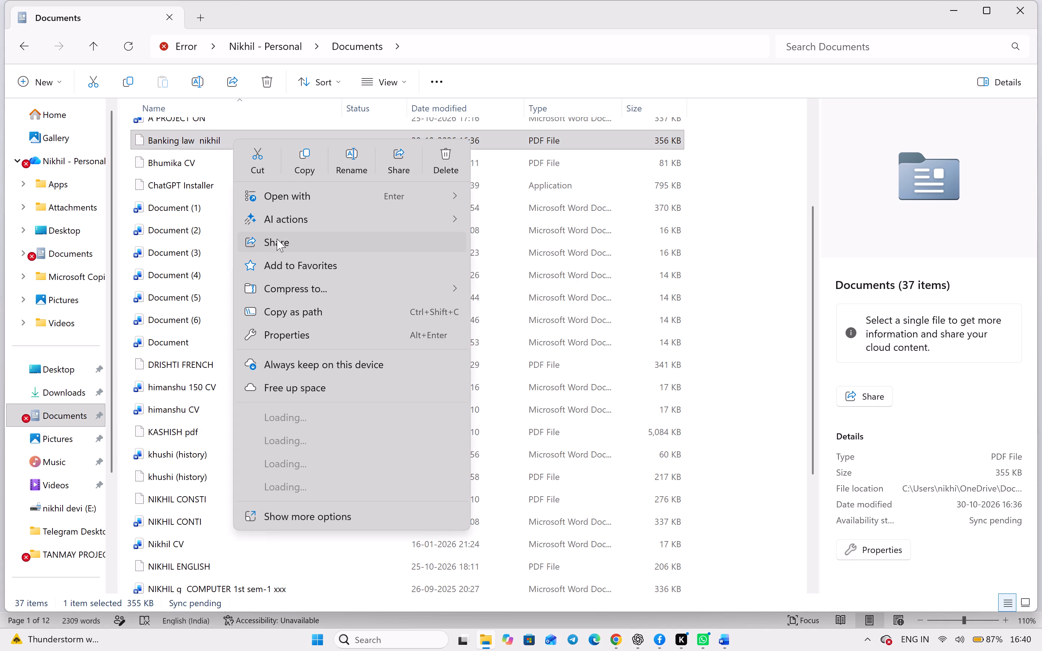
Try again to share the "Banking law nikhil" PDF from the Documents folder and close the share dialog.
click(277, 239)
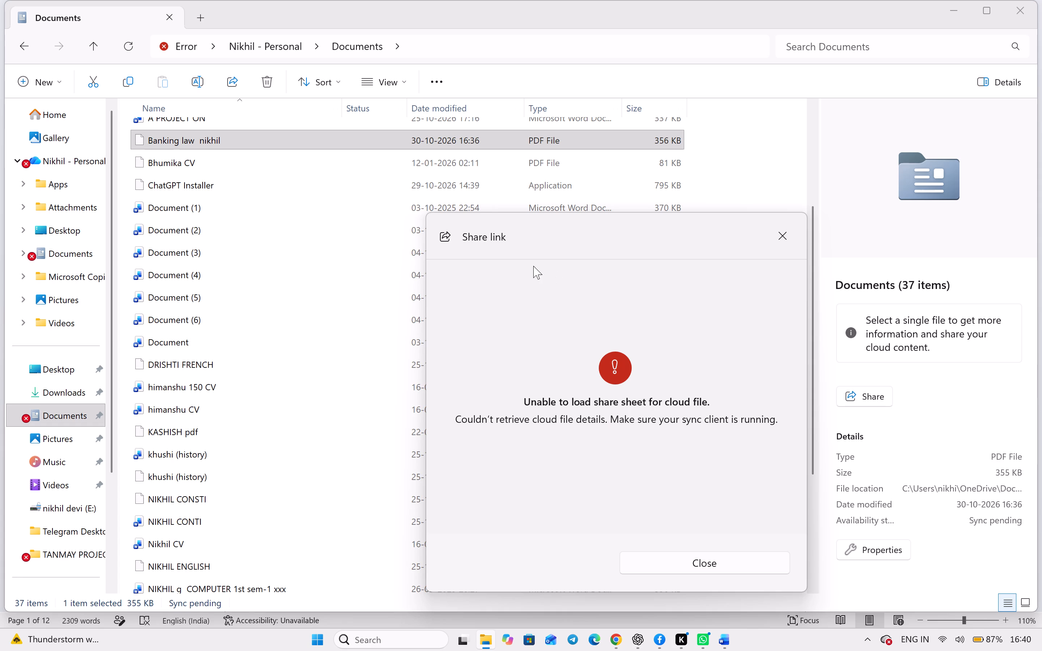